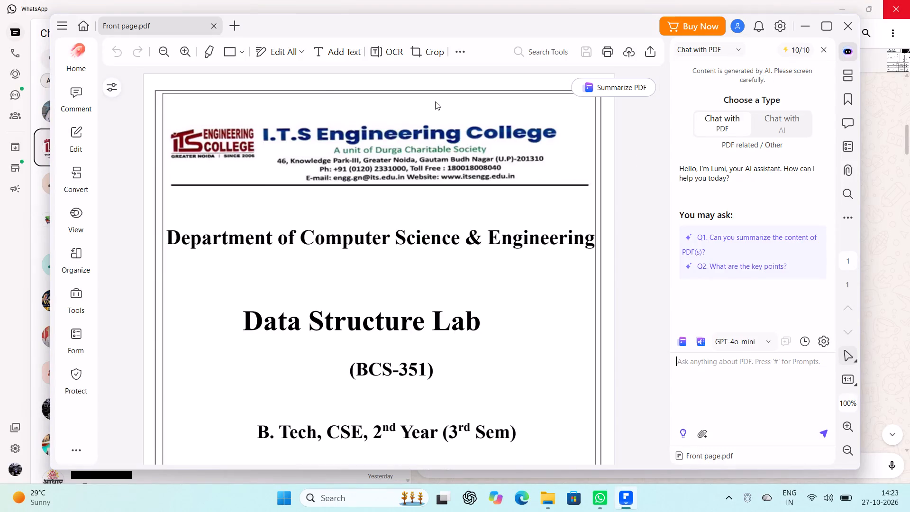
Try to start editing in the blank space under "Submitted by:" on the lab front page.
scroll(381, 275, down, 2)
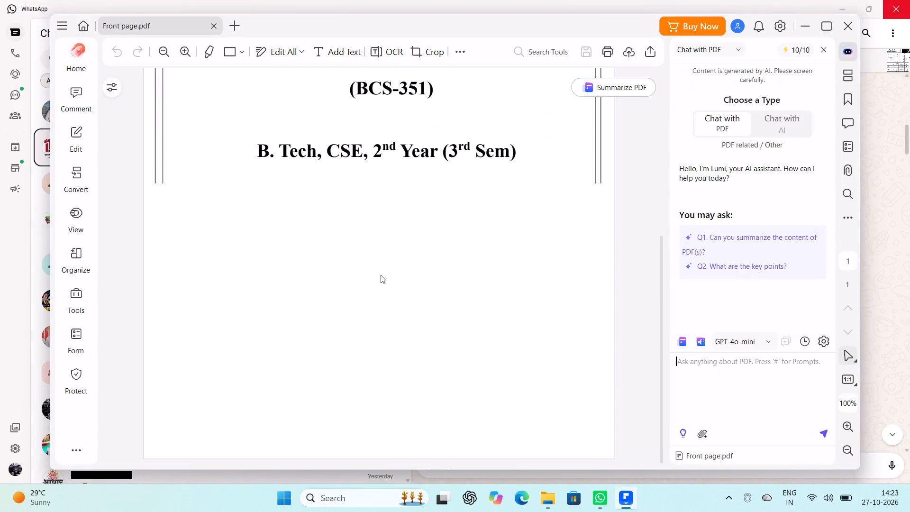
scroll(397, 213, down, 1)
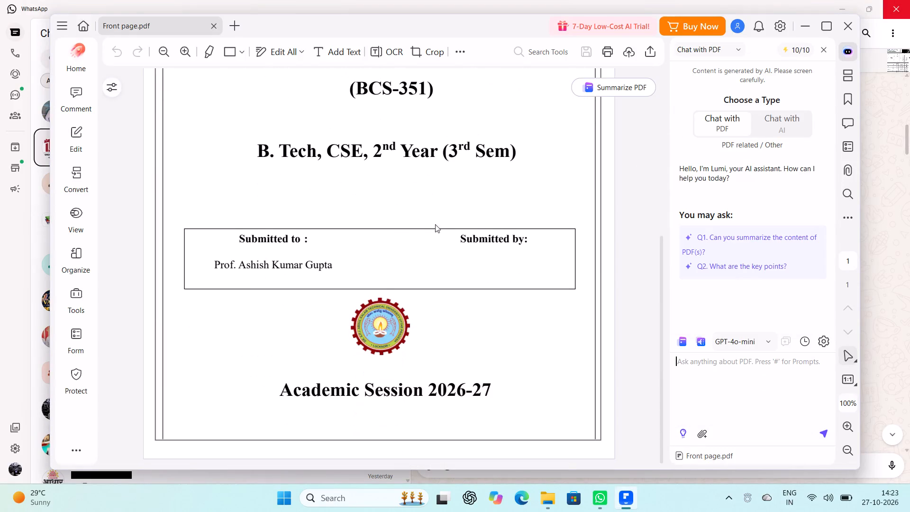
double_click(450, 255)
click(459, 261)
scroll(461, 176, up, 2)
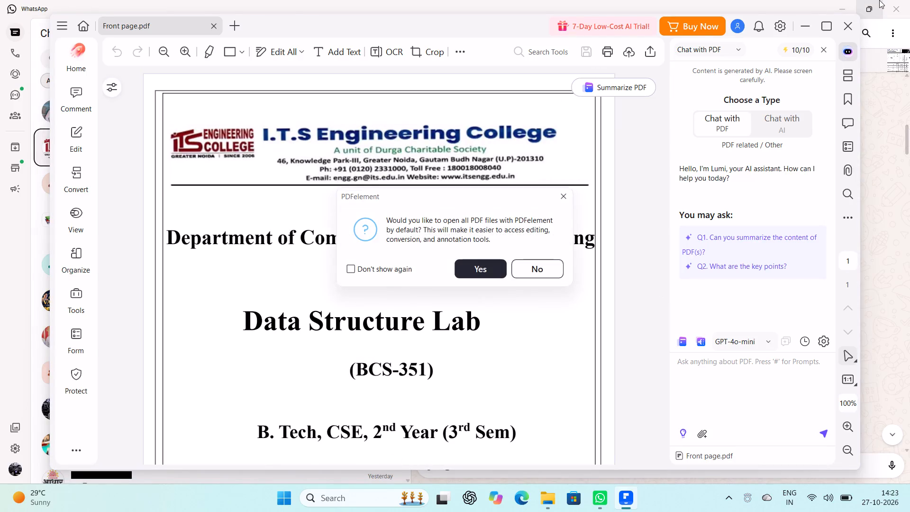
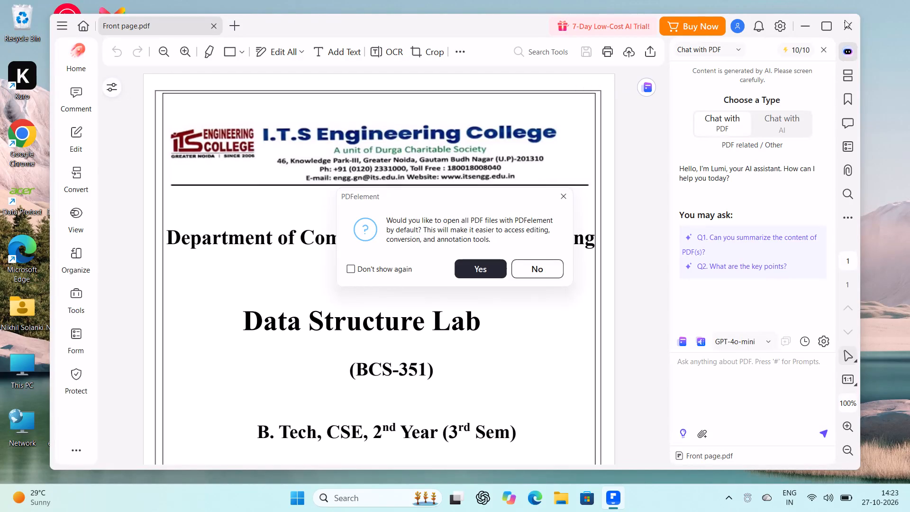
Decline opening all PDF files with PDFelement by default and close the program with the lab front page.
click(846, 19)
double_click(846, 19)
drag(846, 19, 613, 171)
drag(613, 171, 520, 263)
click(520, 263)
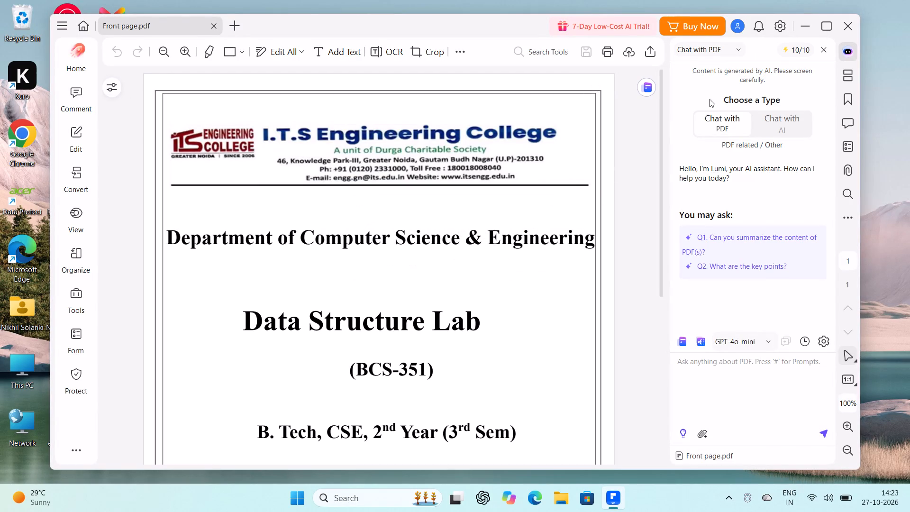
click(843, 24)
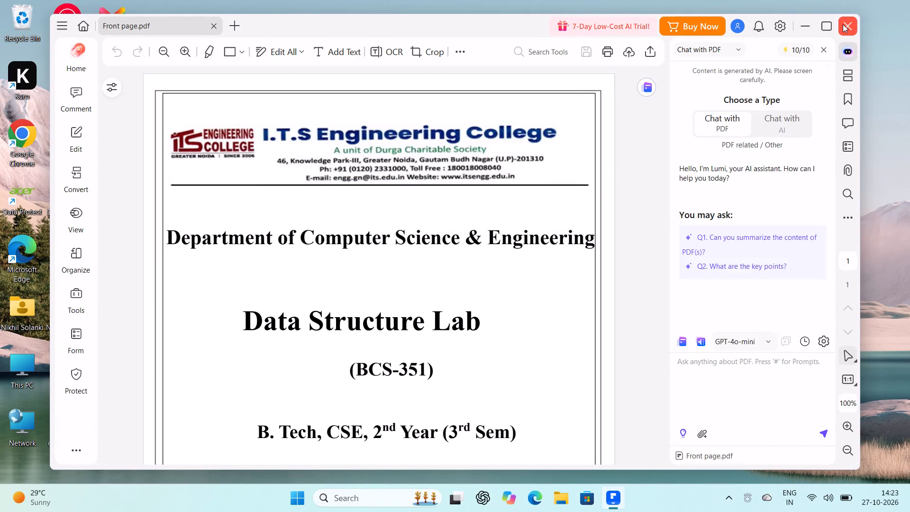
drag(843, 24, 202, 178)
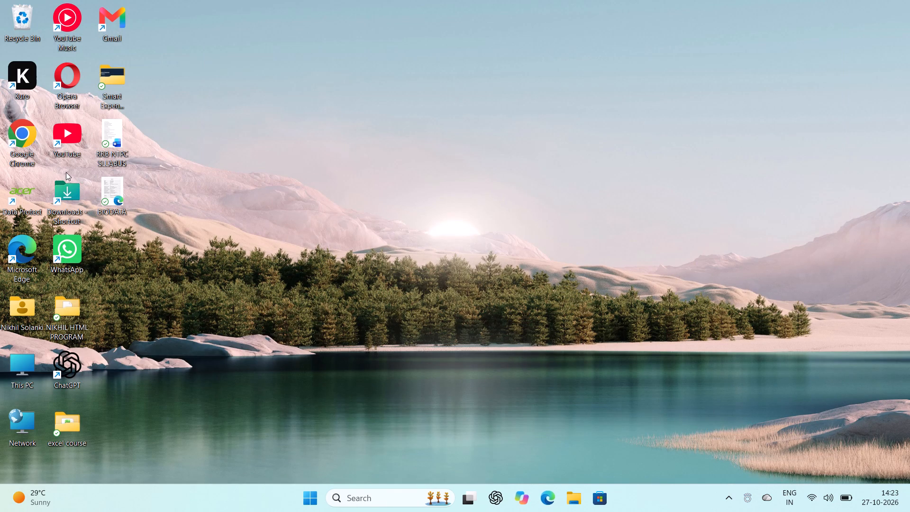
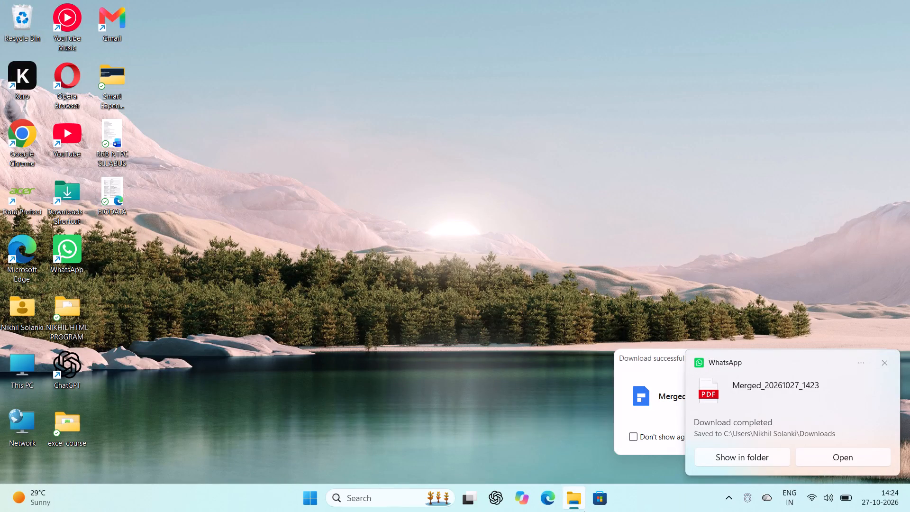
Open the recent file Merged_20261027_1423 from File Explorer.
click(563, 487)
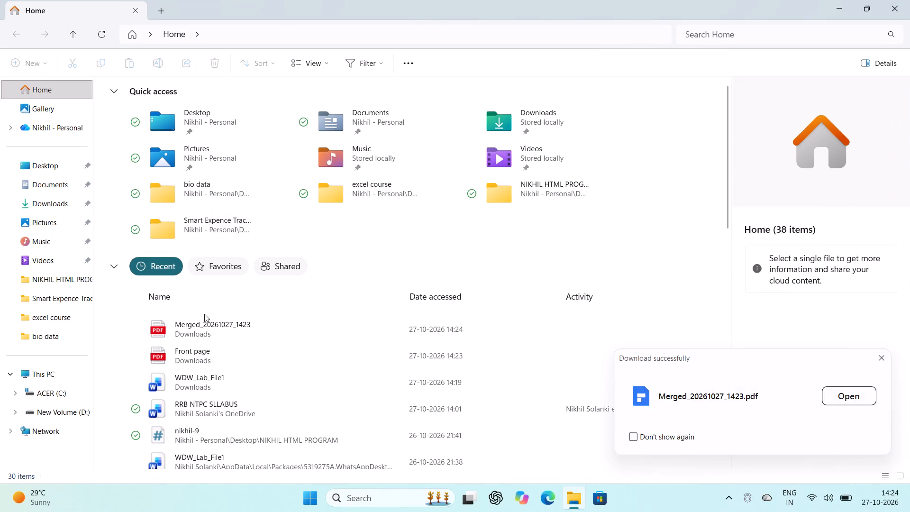
double_click(206, 324)
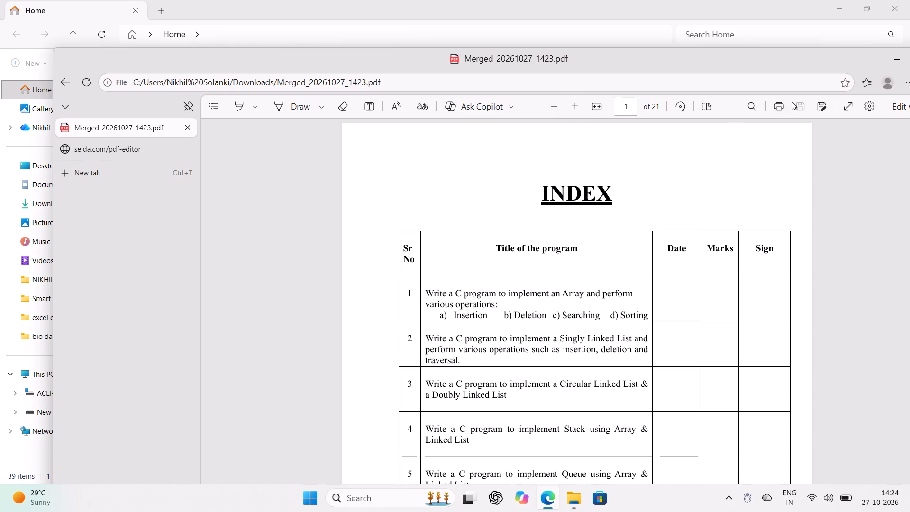
Check the Acrobat options for editing the merged PDF, and look through its index and first program pages.
click(894, 110)
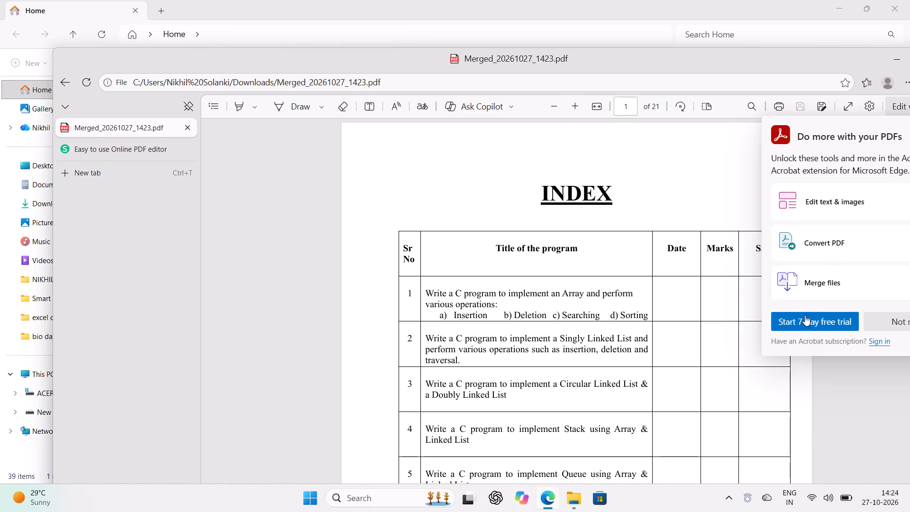
click(689, 208)
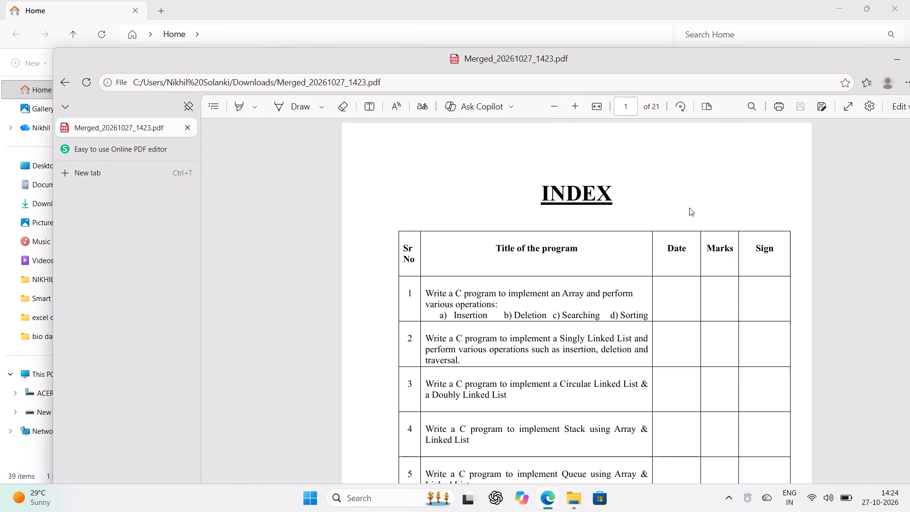
scroll(634, 293, down, 1)
scroll(634, 293, up, 3)
scroll(634, 293, down, 7)
Close the File Explorer window behind the merged PDF.
click(891, 14)
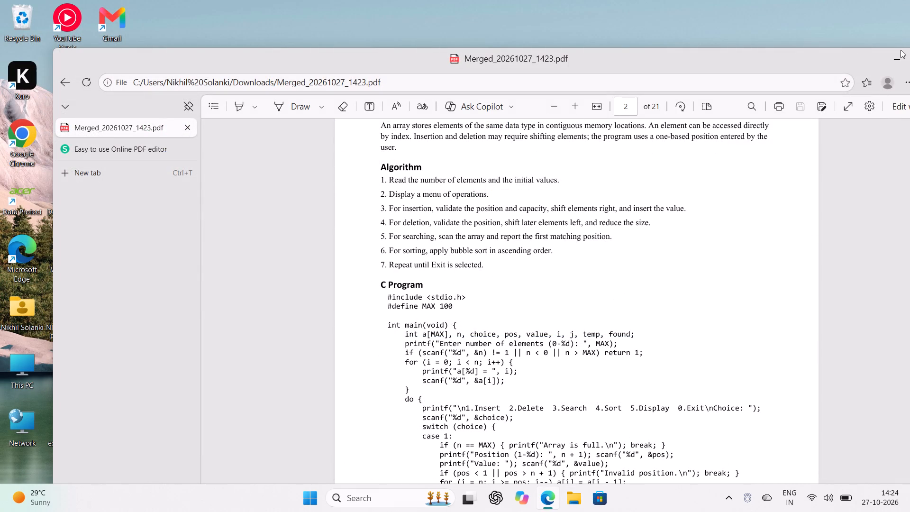
Leave the merged PDF and close the browser window.
scroll(909, 55, left, 1)
drag(909, 54, 610, 97)
drag(610, 97, 88, 80)
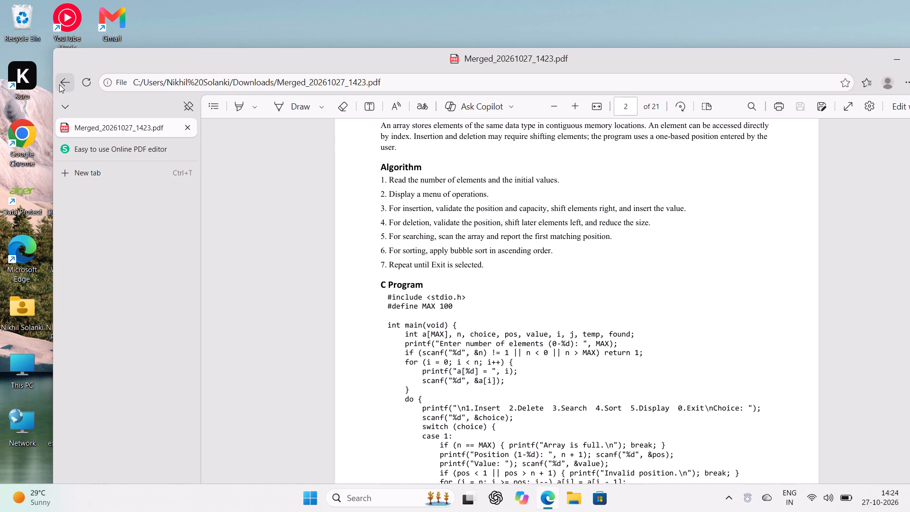
click(60, 86)
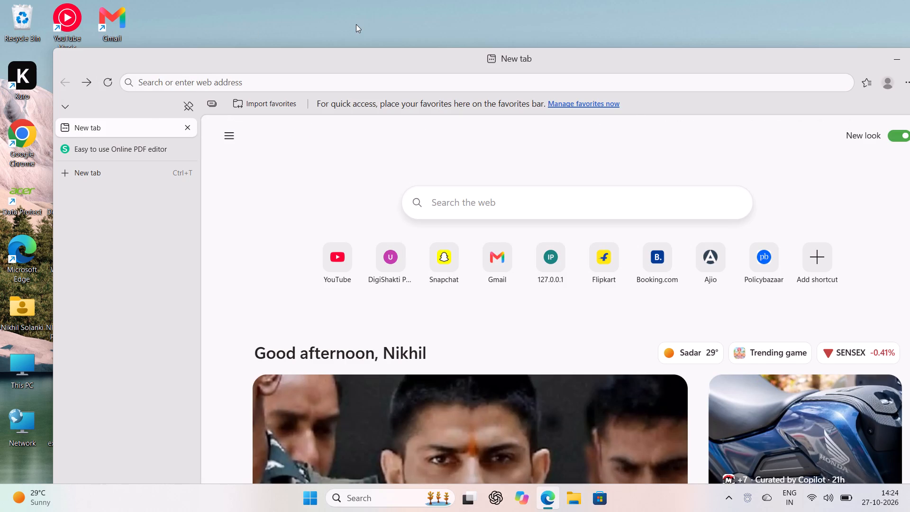
key(super+Up)
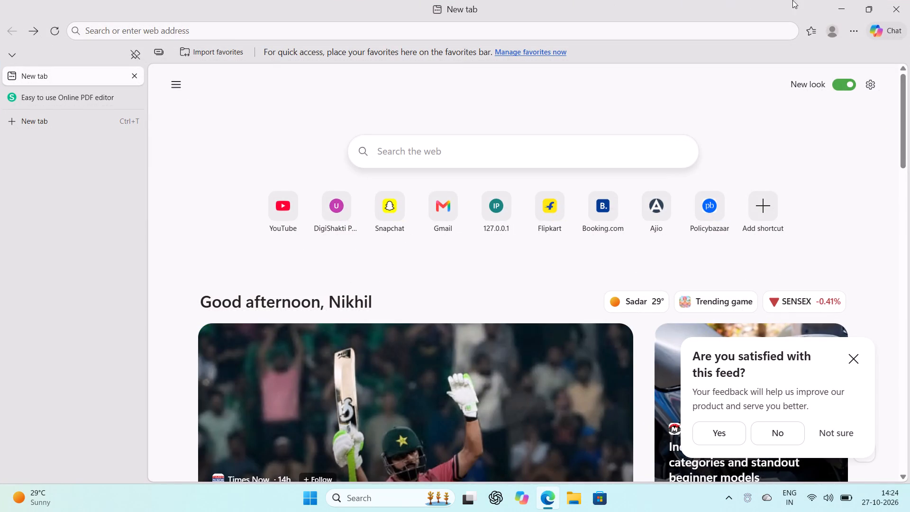
click(897, 0)
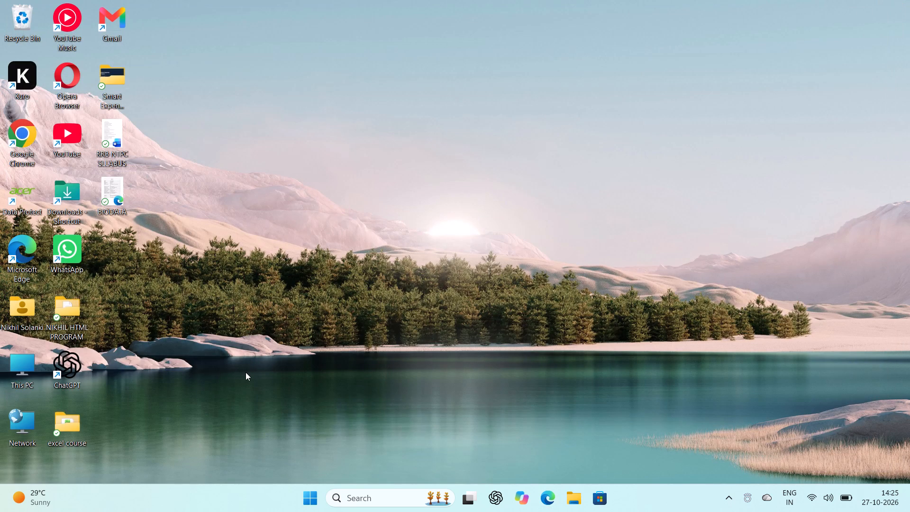
Launch Microsoft Word from the Run dialog with the WINWORD command.
key(super+r)
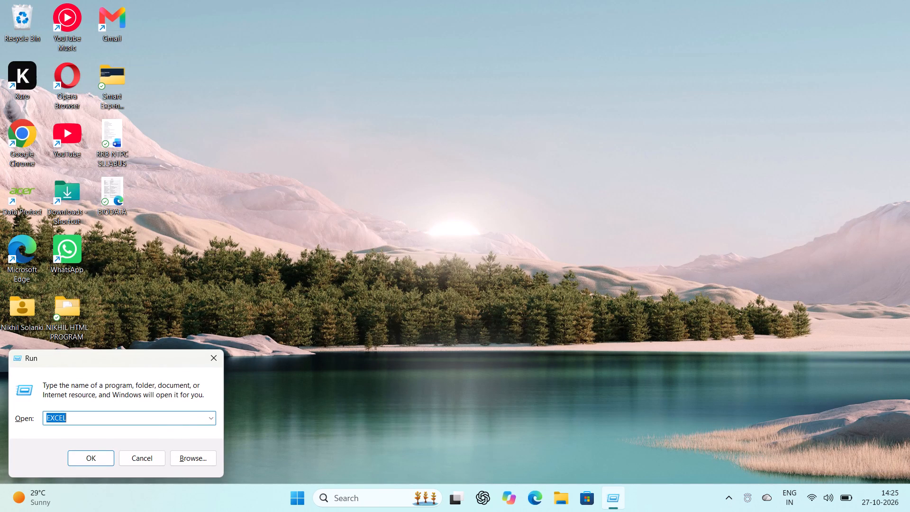
click(210, 416)
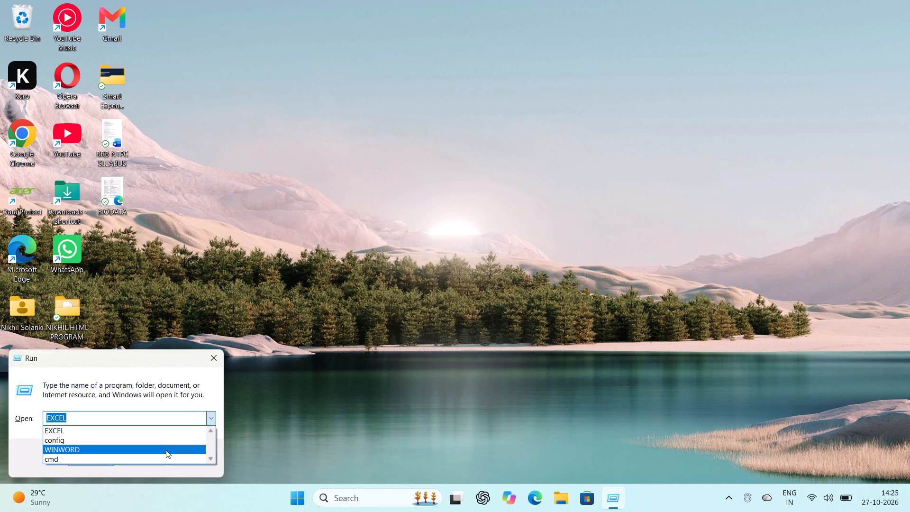
click(166, 450)
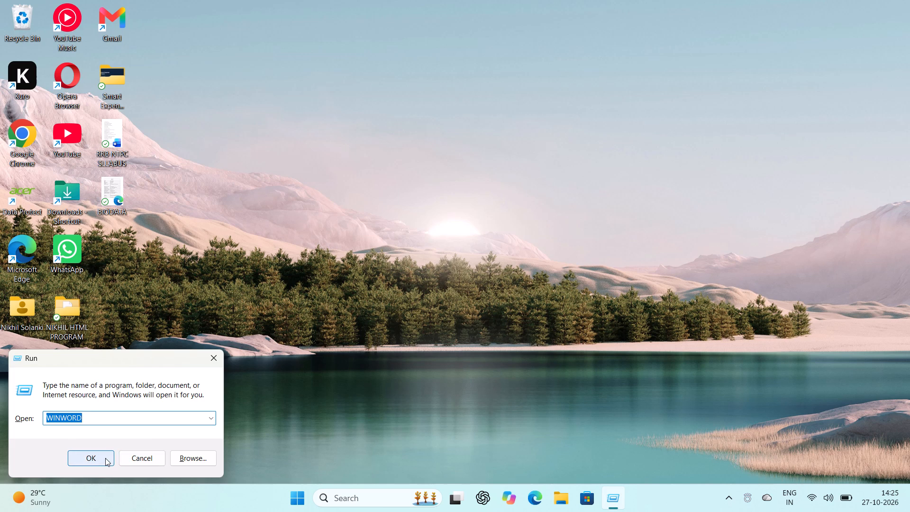
click(105, 458)
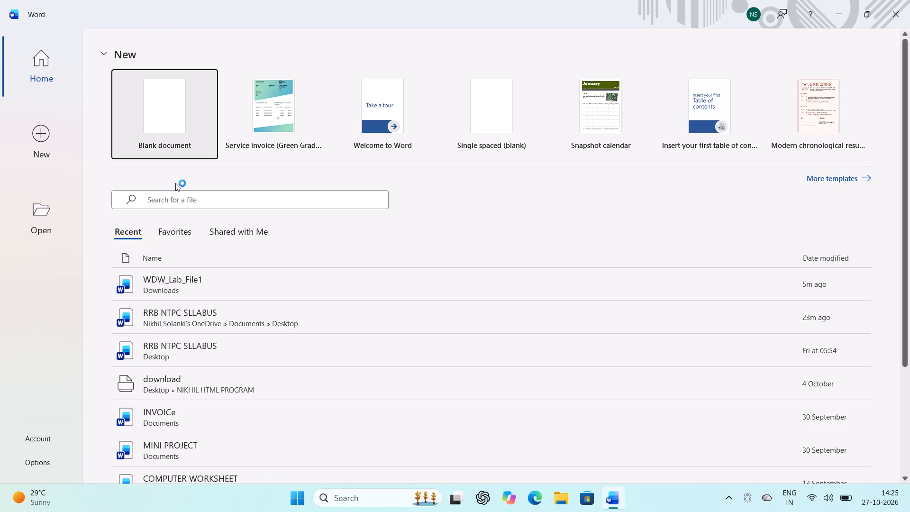
Create a new blank document.
scroll(169, 320, down, 1)
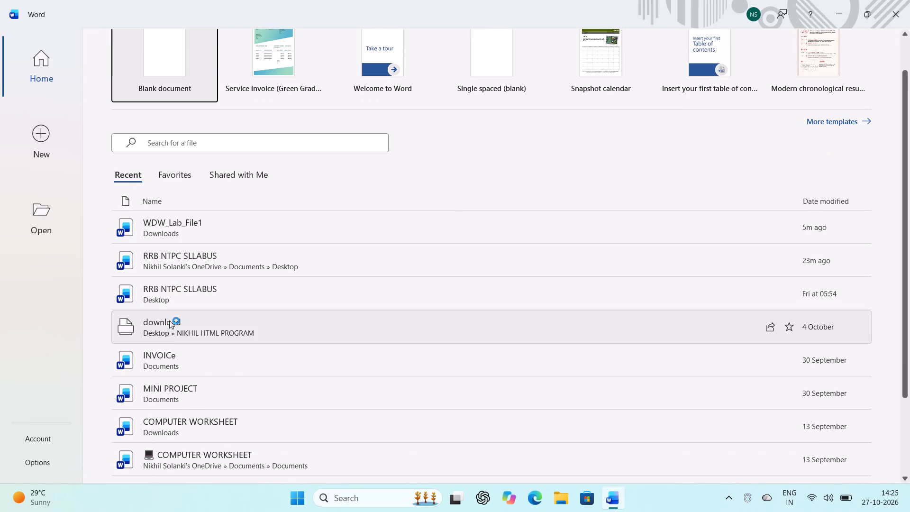
scroll(169, 320, down, 1)
scroll(169, 320, up, 2)
click(169, 117)
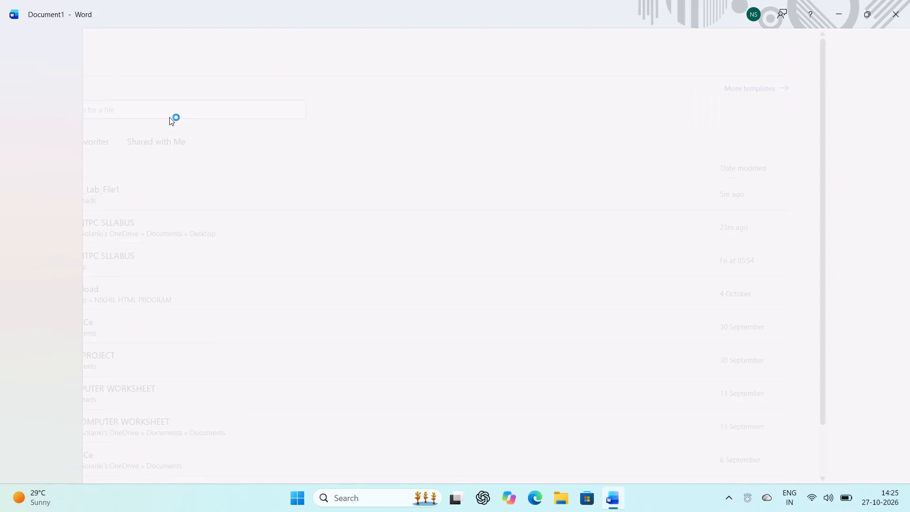
Look through the OneDrive and This PC Documents folders for the merged lab PDF to open.
click(21, 37)
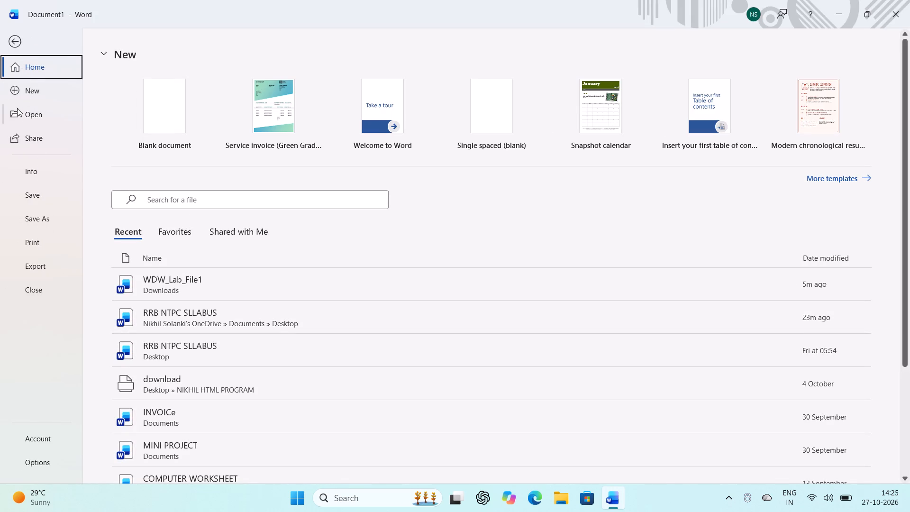
click(33, 117)
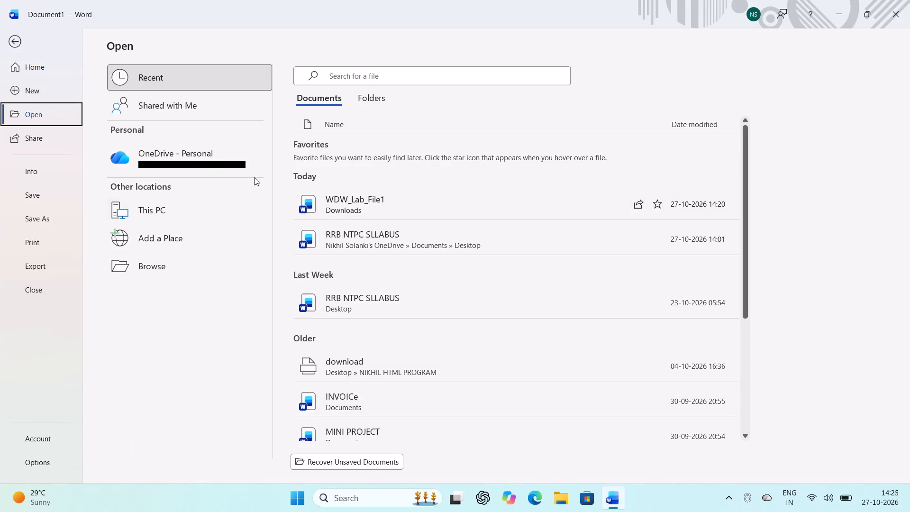
click(199, 160)
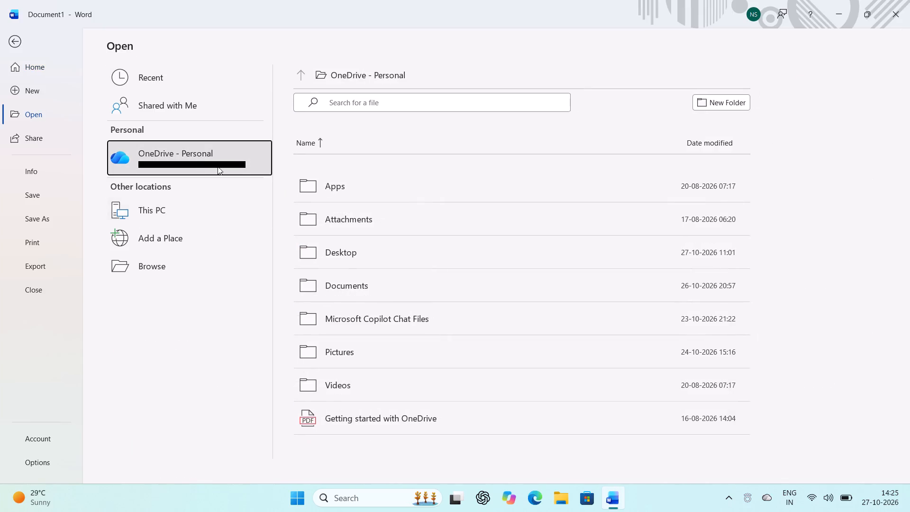
click(344, 281)
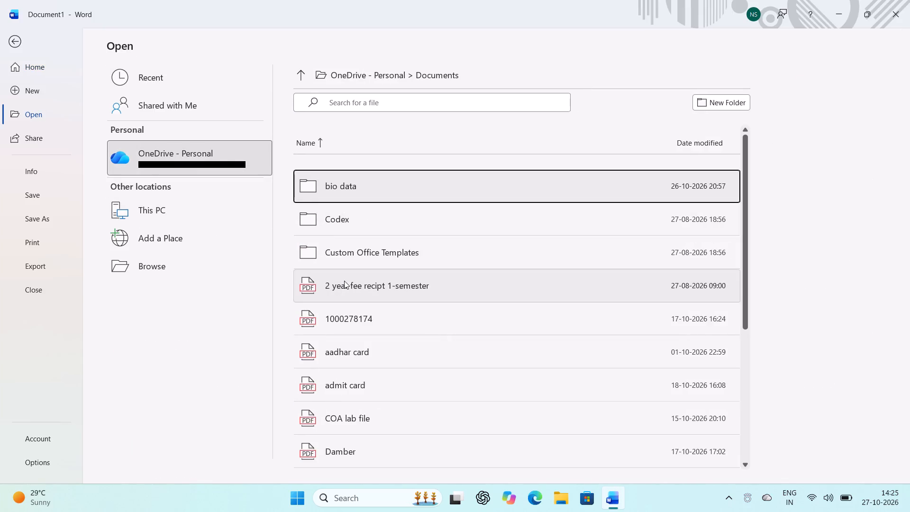
click(236, 146)
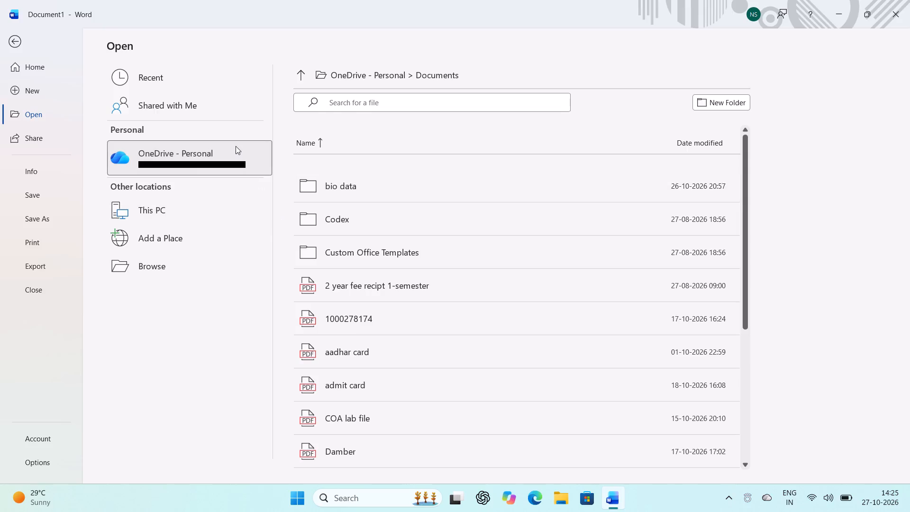
click(213, 142)
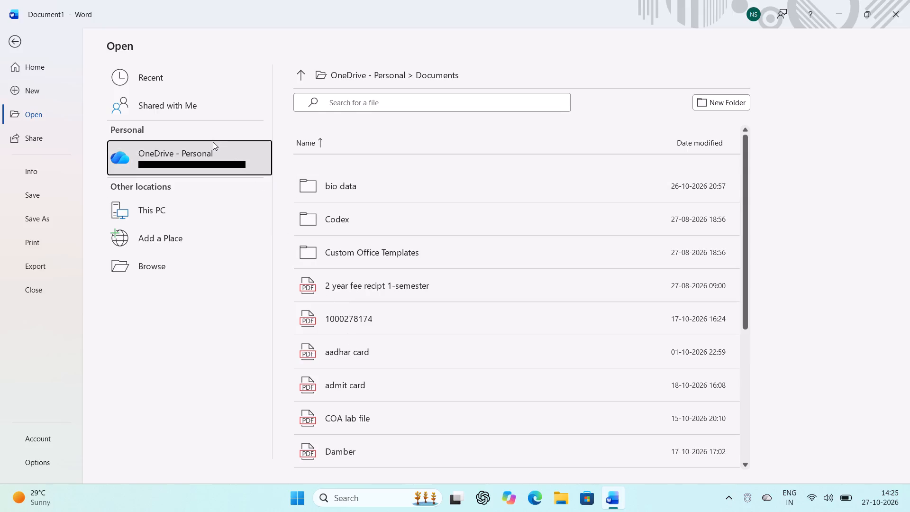
click(318, 138)
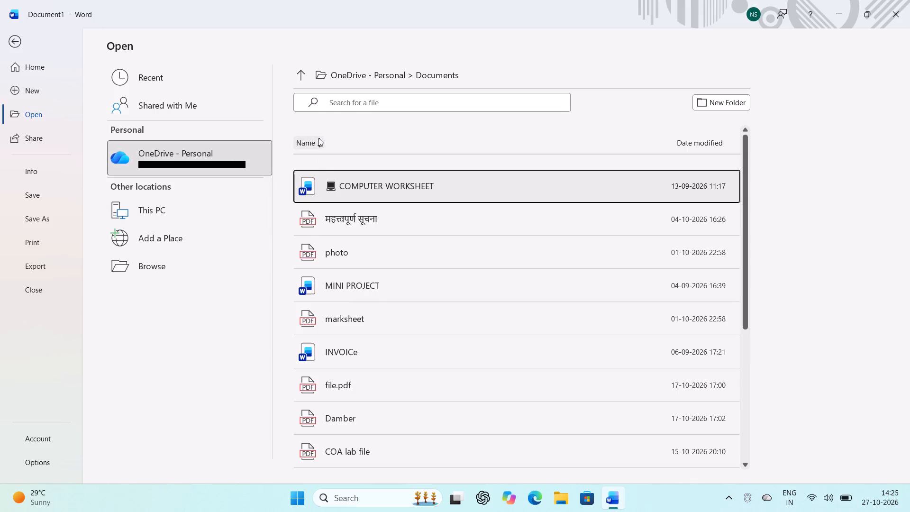
scroll(323, 281, down, 1)
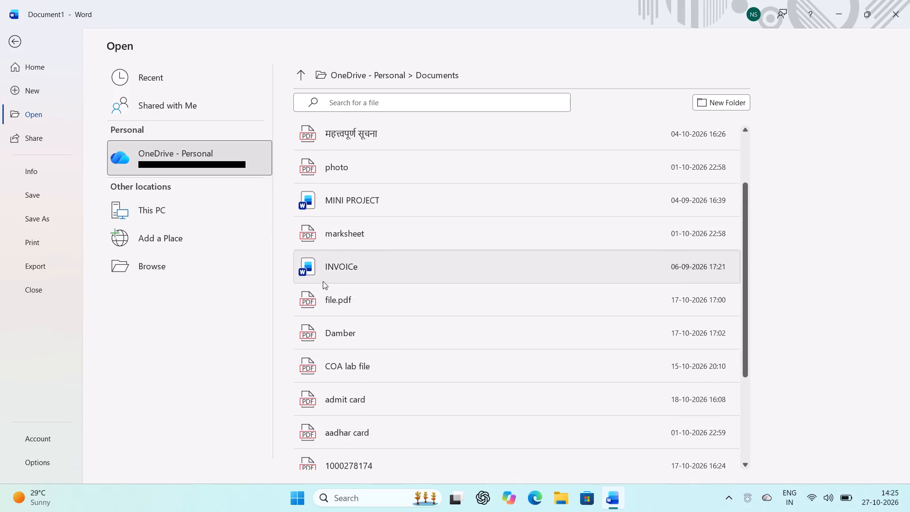
scroll(323, 281, down, 1)
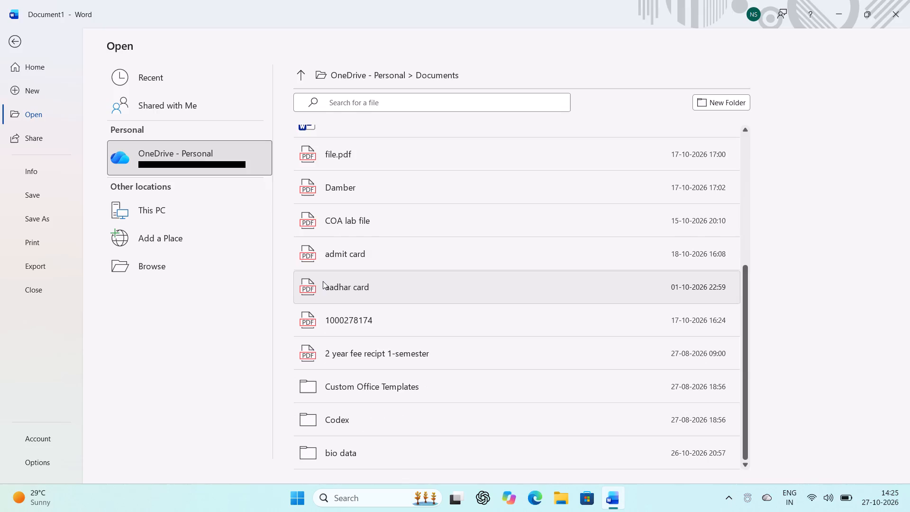
scroll(323, 281, up, 3)
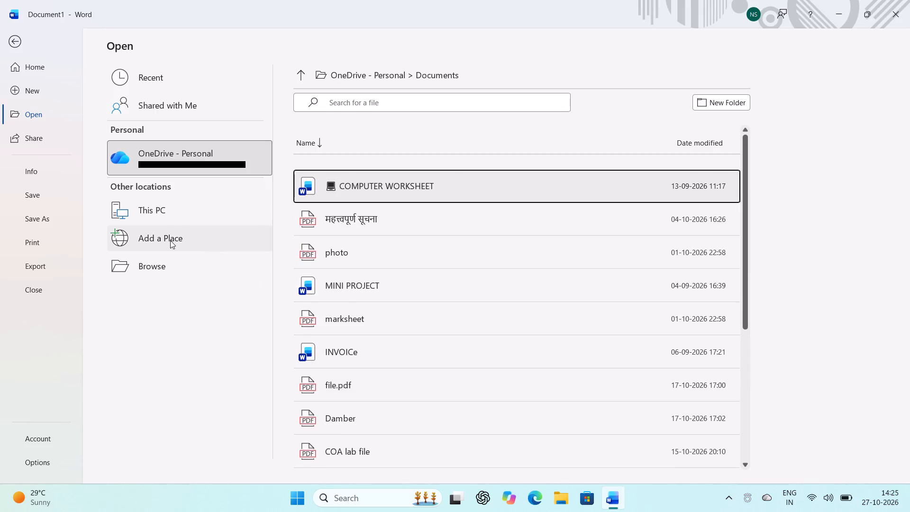
click(170, 240)
click(160, 220)
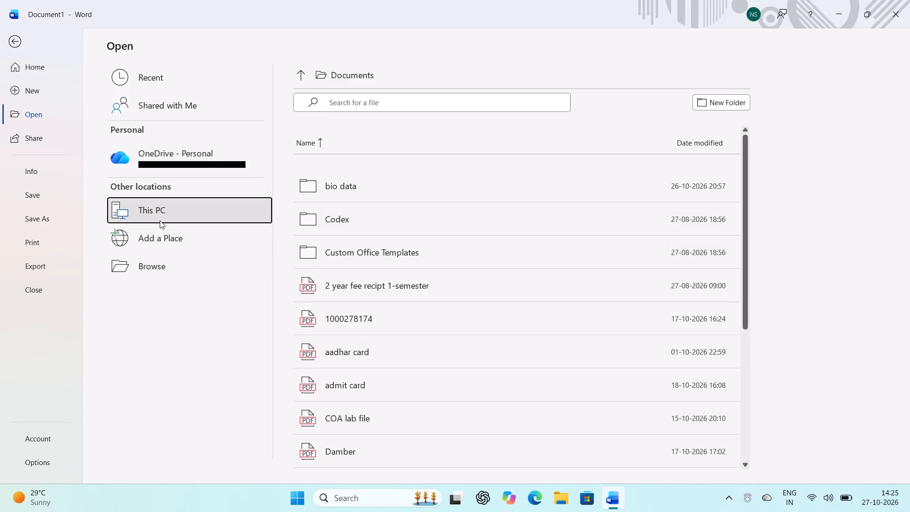
Open the PDF Merged_20261027_1423 from the recent files and convert it to an editable Word document.
click(147, 260)
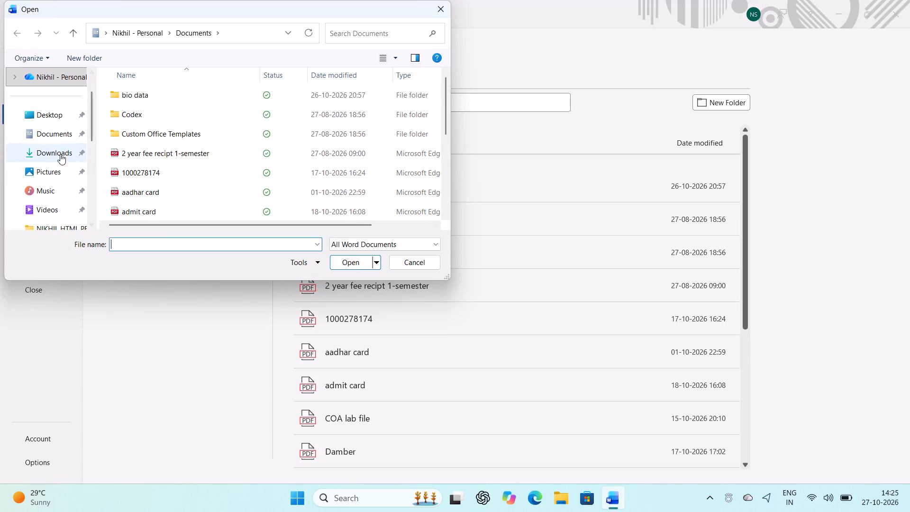
scroll(67, 132, up, 2)
click(67, 88)
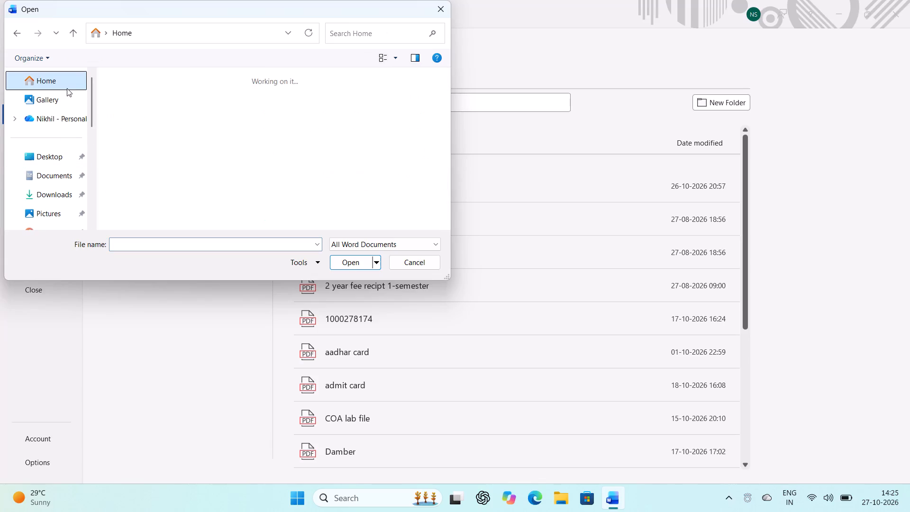
scroll(158, 143, down, 3)
scroll(158, 143, up, 1)
scroll(158, 143, down, 1)
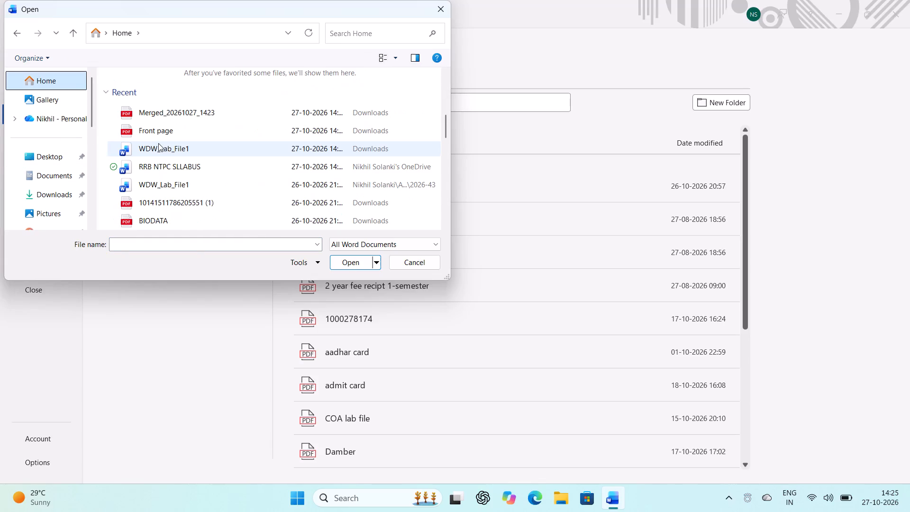
scroll(158, 143, down, 1)
click(179, 118)
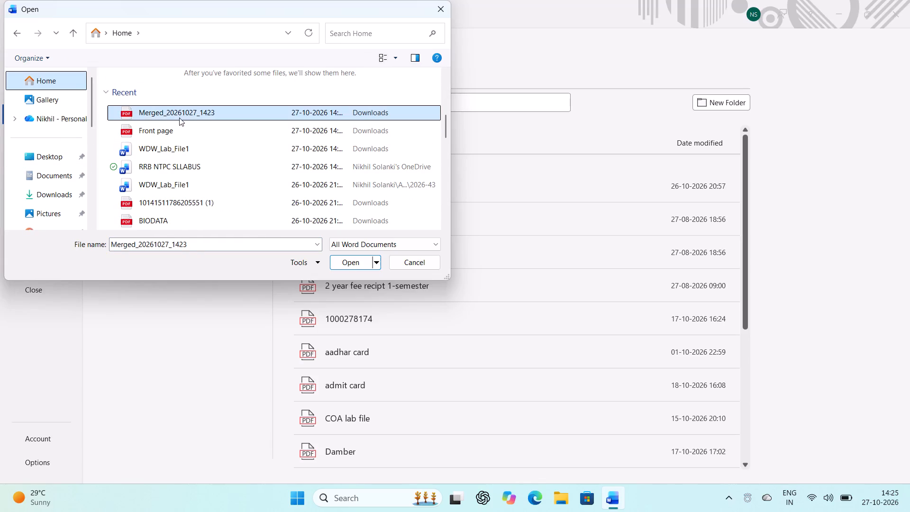
click(357, 262)
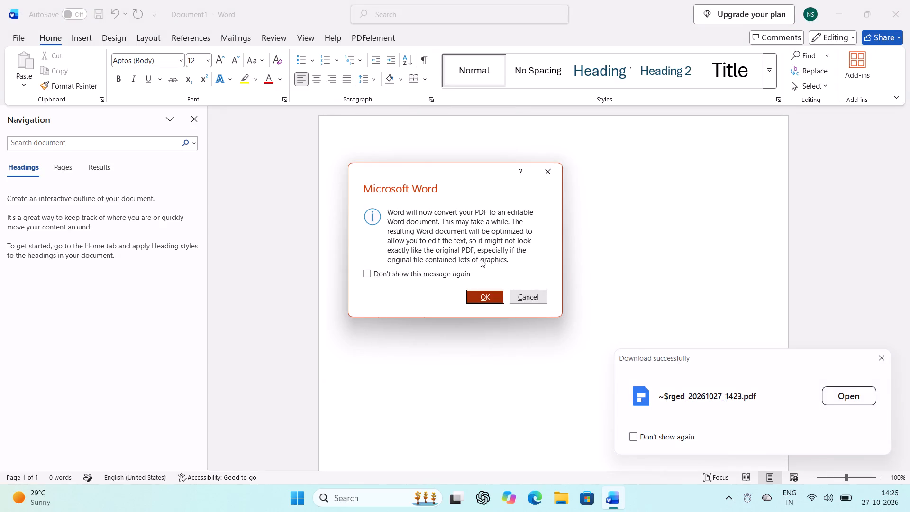
click(480, 303)
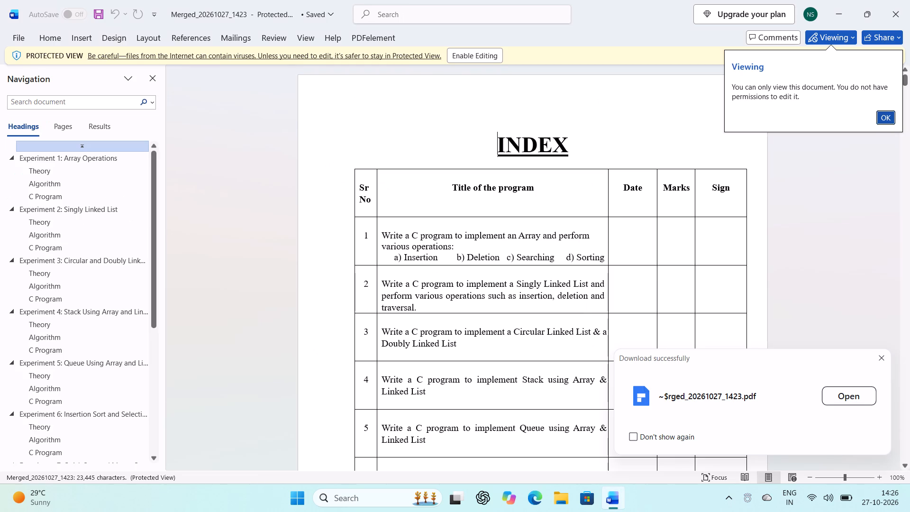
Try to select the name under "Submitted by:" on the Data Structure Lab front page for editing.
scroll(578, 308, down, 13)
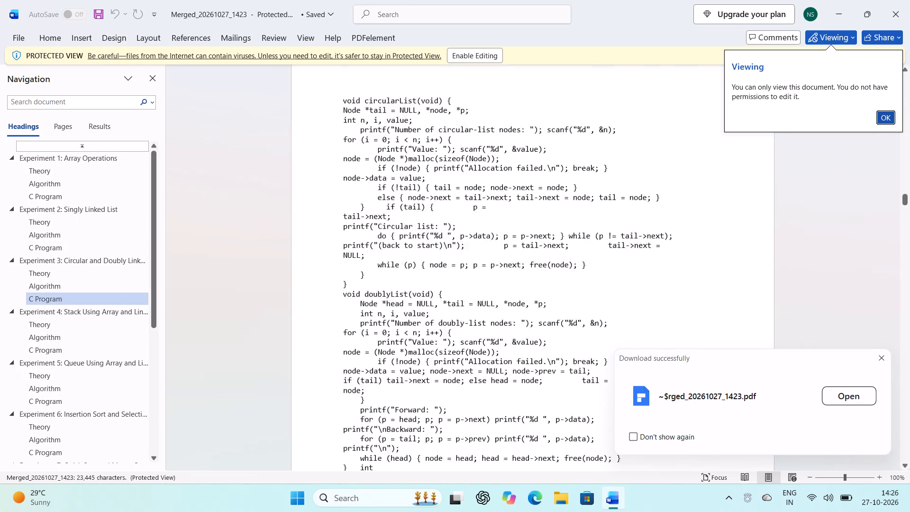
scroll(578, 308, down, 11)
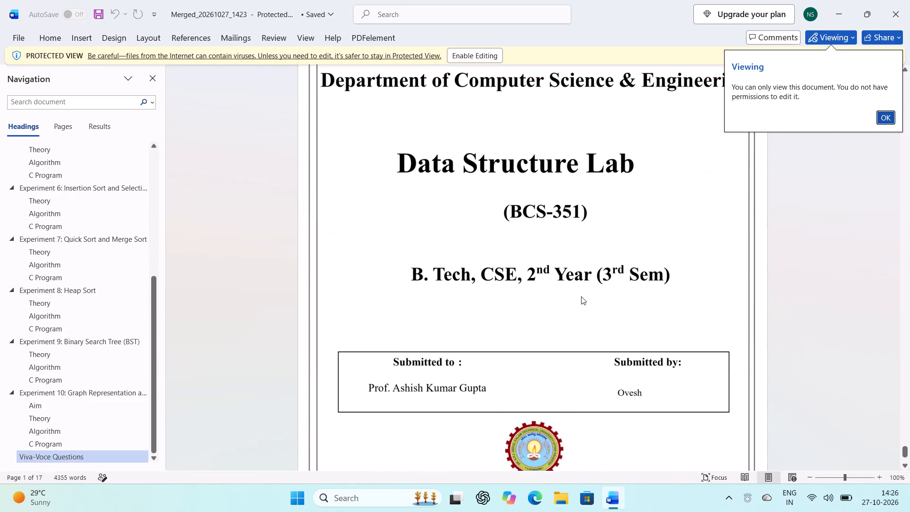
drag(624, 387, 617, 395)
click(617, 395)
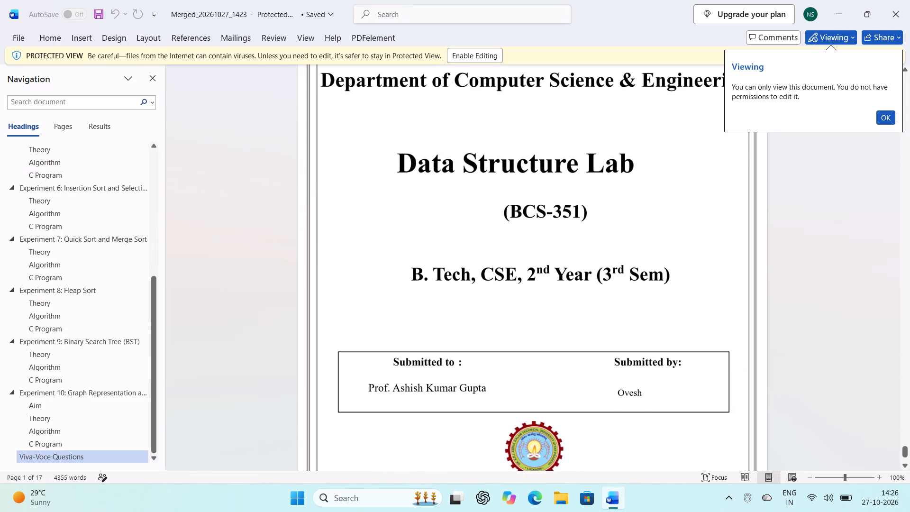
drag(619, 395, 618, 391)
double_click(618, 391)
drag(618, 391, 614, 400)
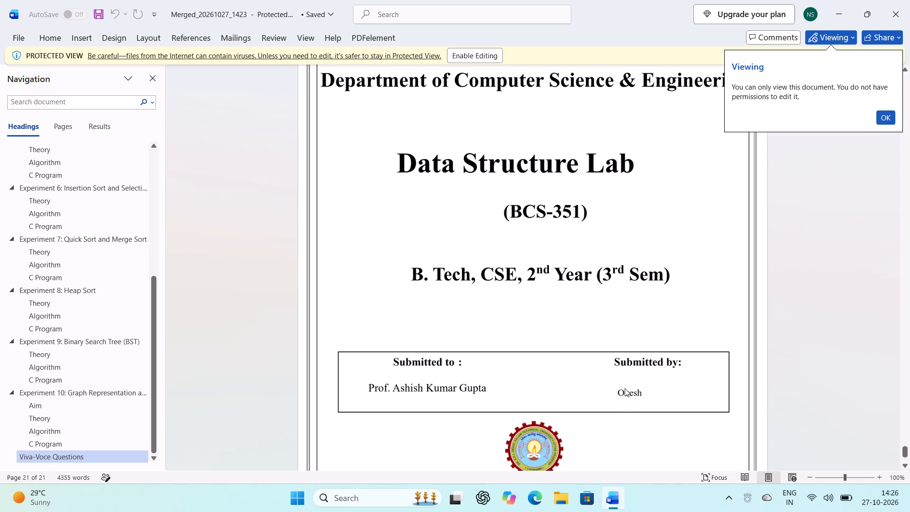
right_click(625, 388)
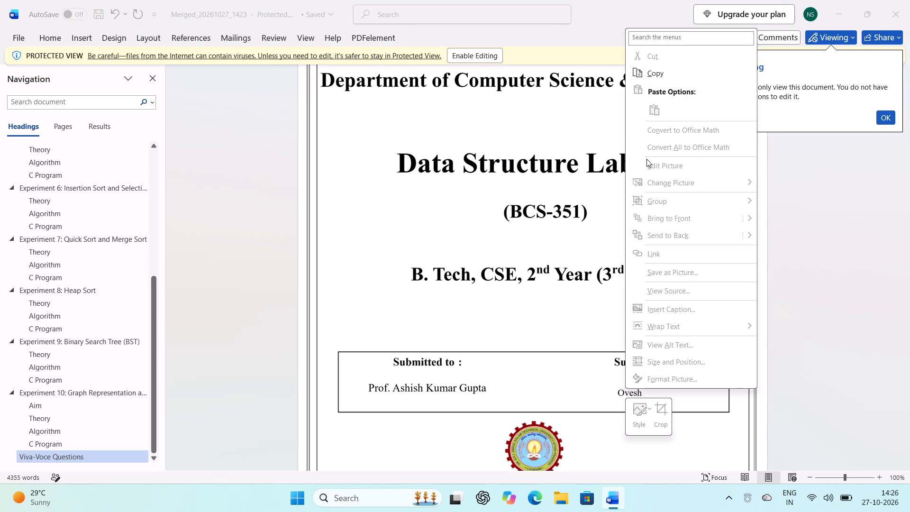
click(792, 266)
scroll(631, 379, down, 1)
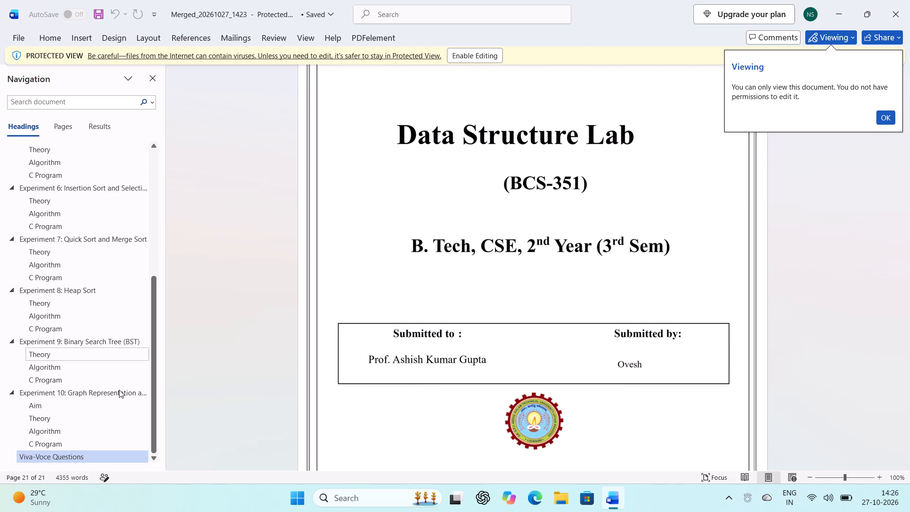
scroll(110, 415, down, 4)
Browse the document's headings and page thumbnails to locate the Data Structure Lab front page on page 19.
scroll(110, 419, up, 9)
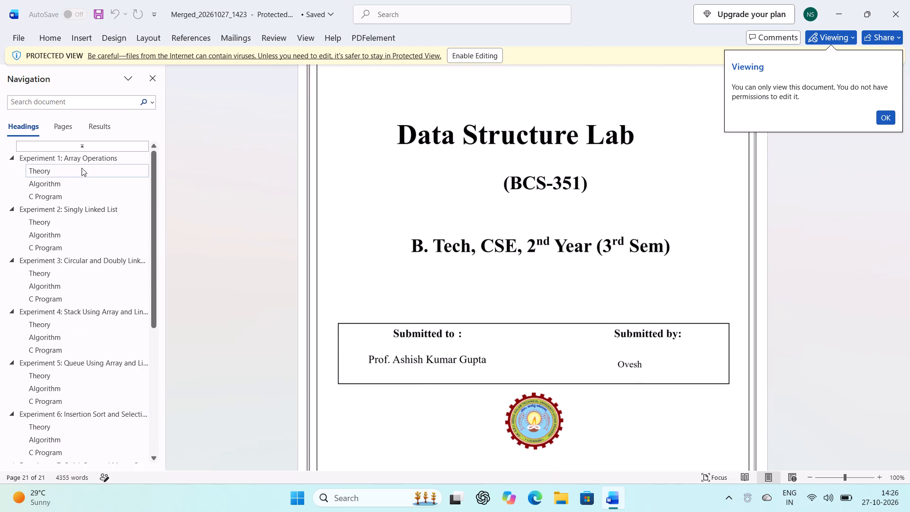
scroll(101, 354, down, 6)
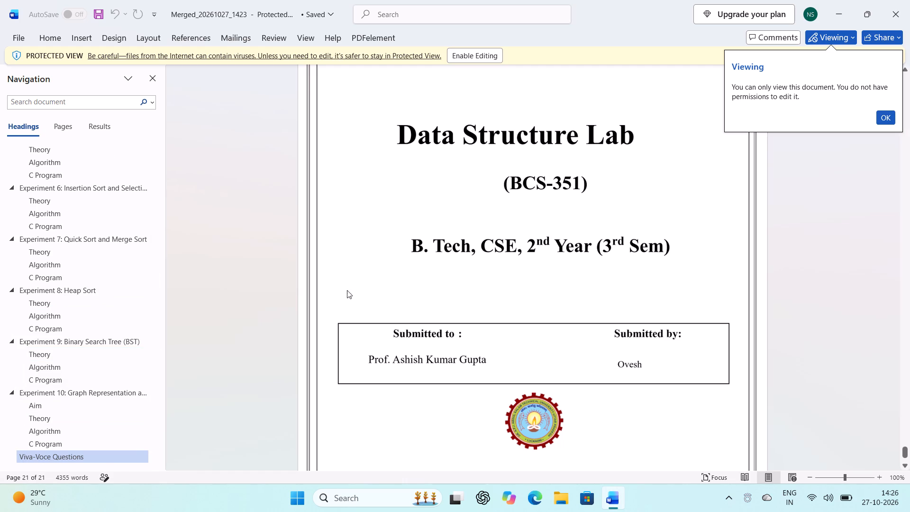
scroll(362, 283, up, 2)
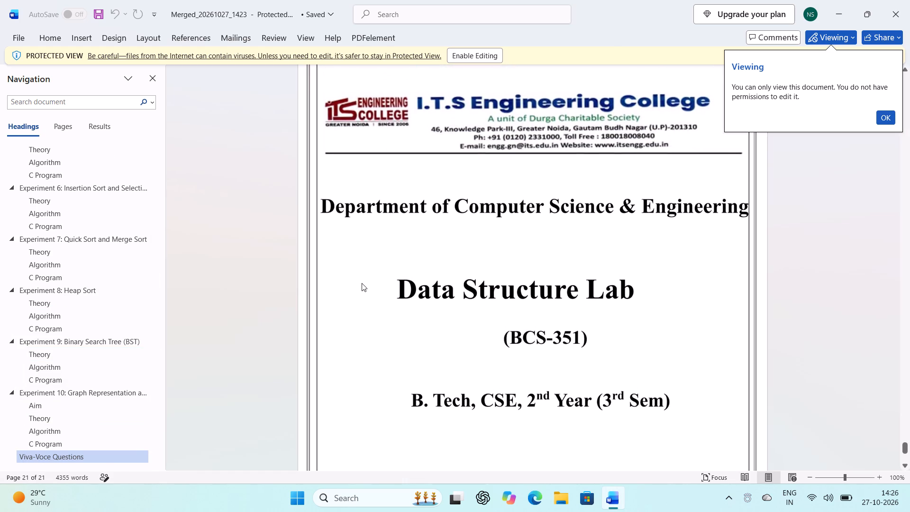
scroll(391, 310, up, 2)
scroll(391, 310, down, 1)
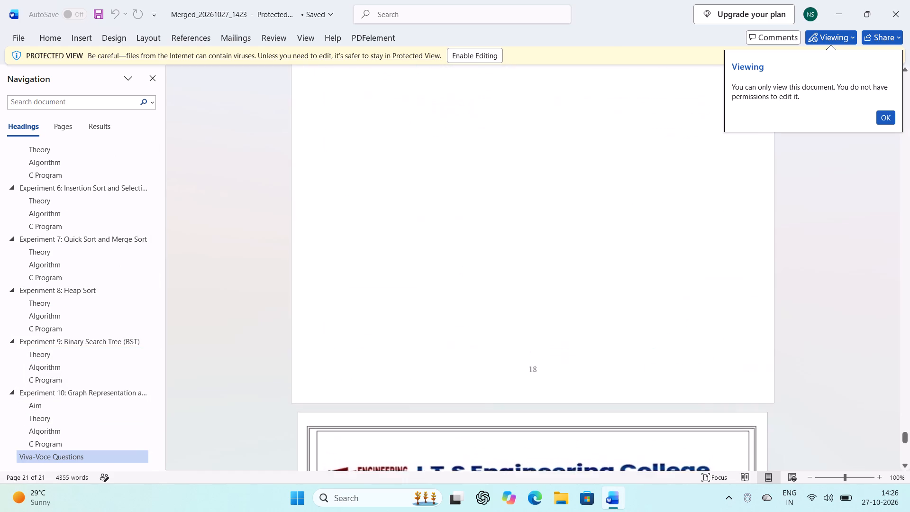
scroll(391, 310, down, 8)
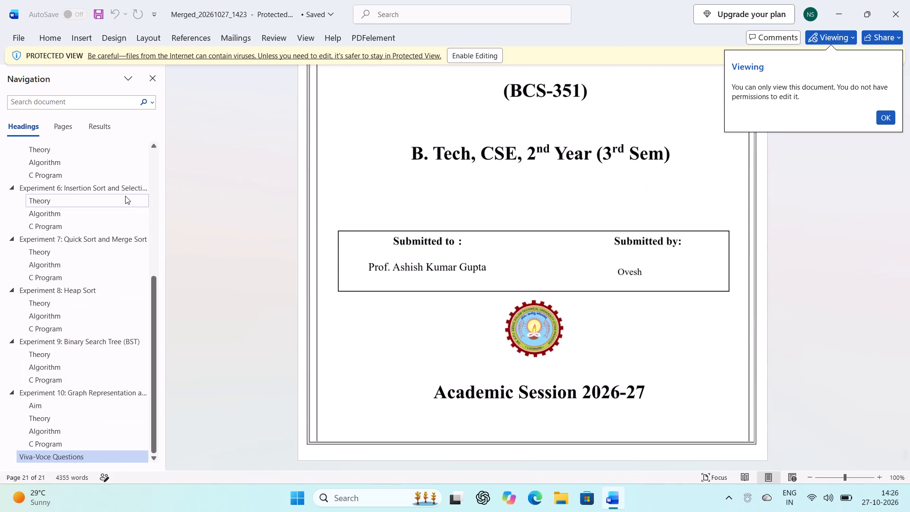
click(67, 126)
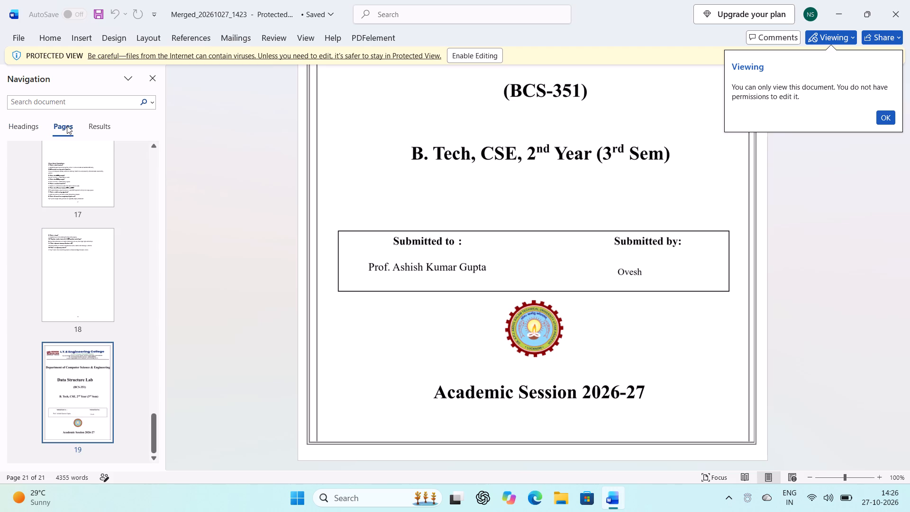
click(82, 380)
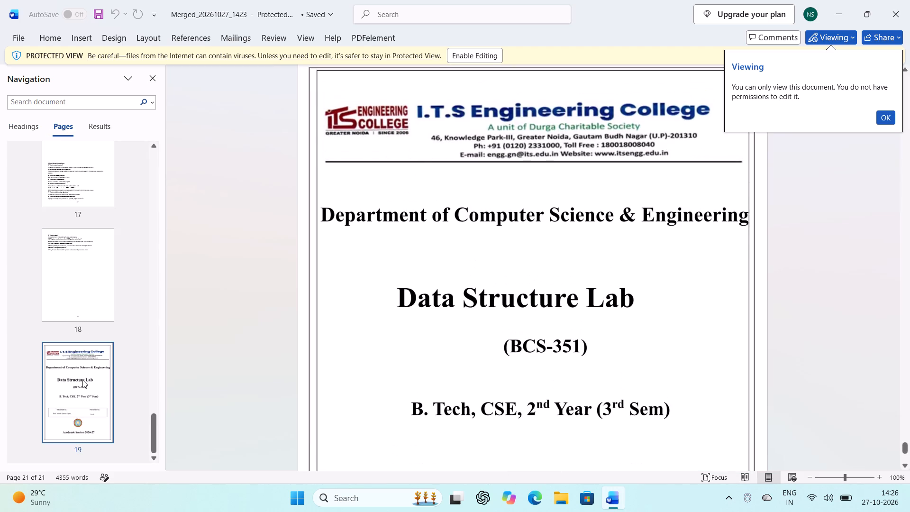
scroll(380, 356, down, 2)
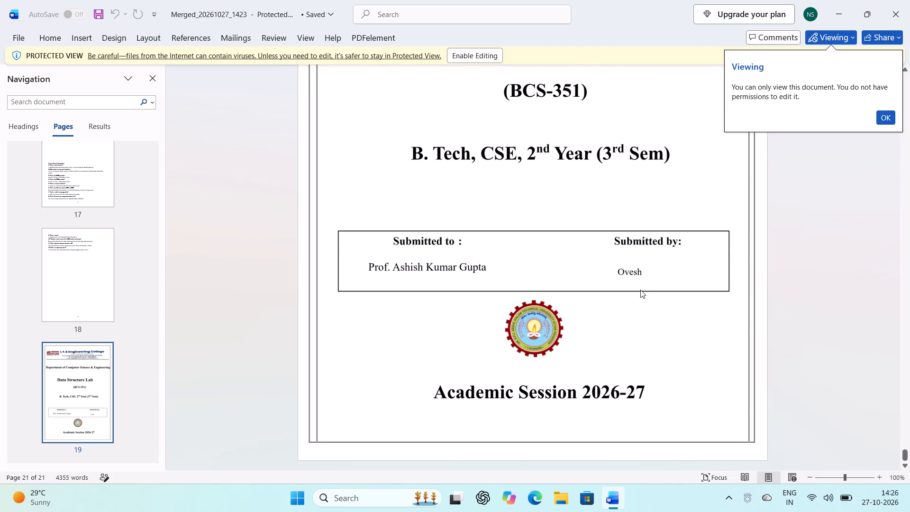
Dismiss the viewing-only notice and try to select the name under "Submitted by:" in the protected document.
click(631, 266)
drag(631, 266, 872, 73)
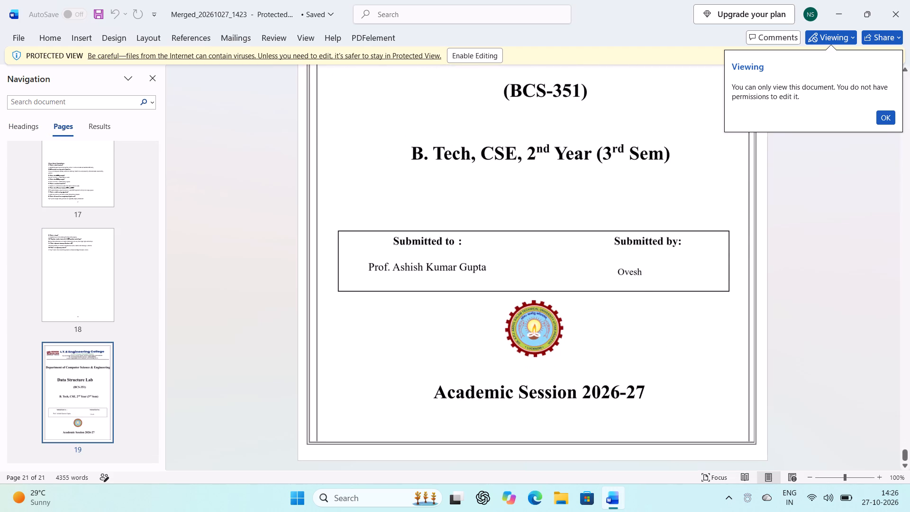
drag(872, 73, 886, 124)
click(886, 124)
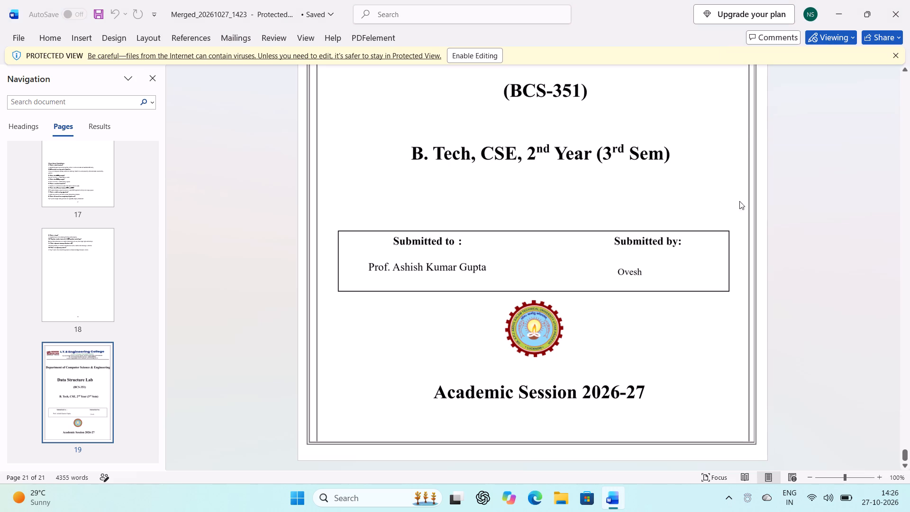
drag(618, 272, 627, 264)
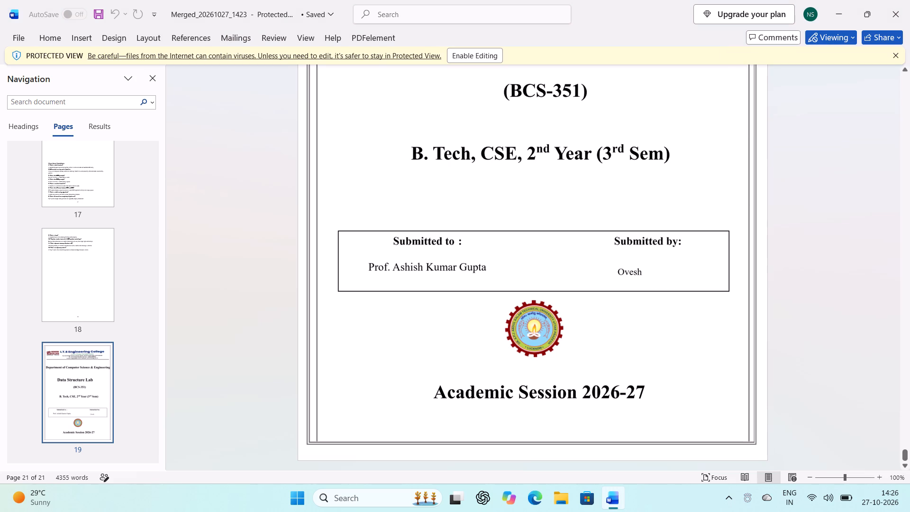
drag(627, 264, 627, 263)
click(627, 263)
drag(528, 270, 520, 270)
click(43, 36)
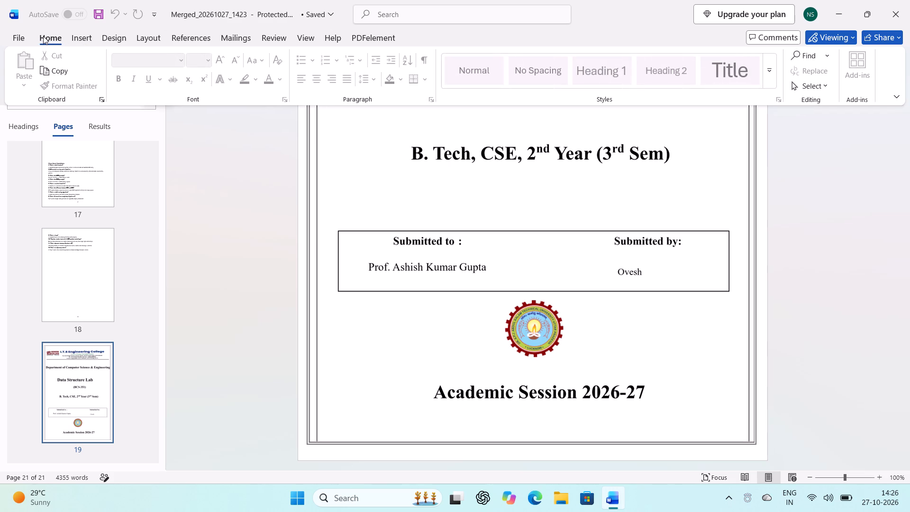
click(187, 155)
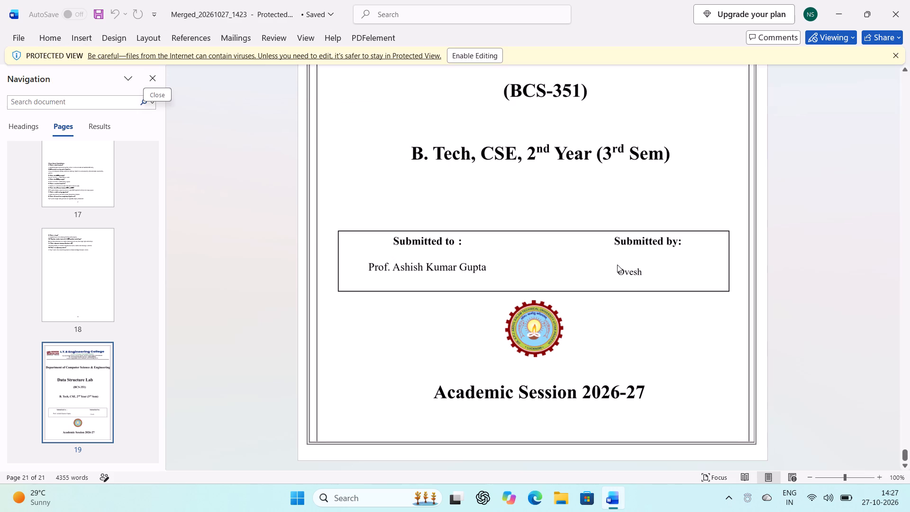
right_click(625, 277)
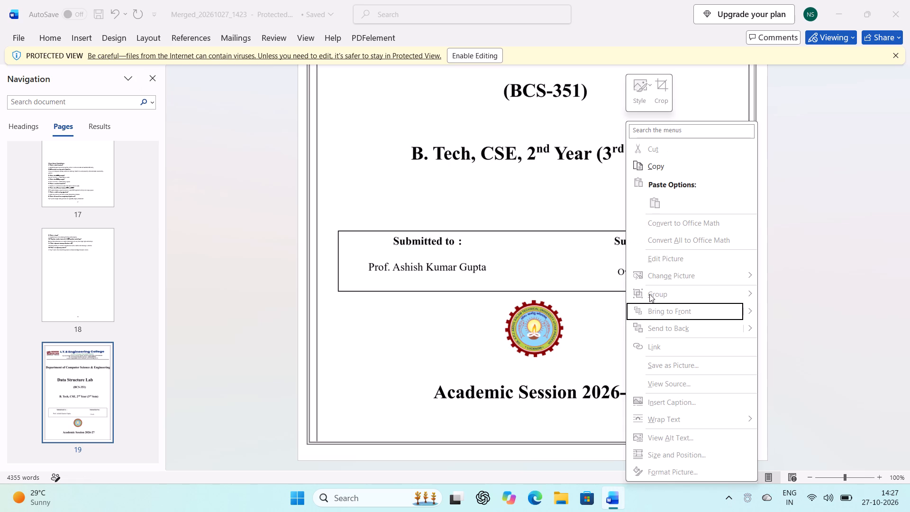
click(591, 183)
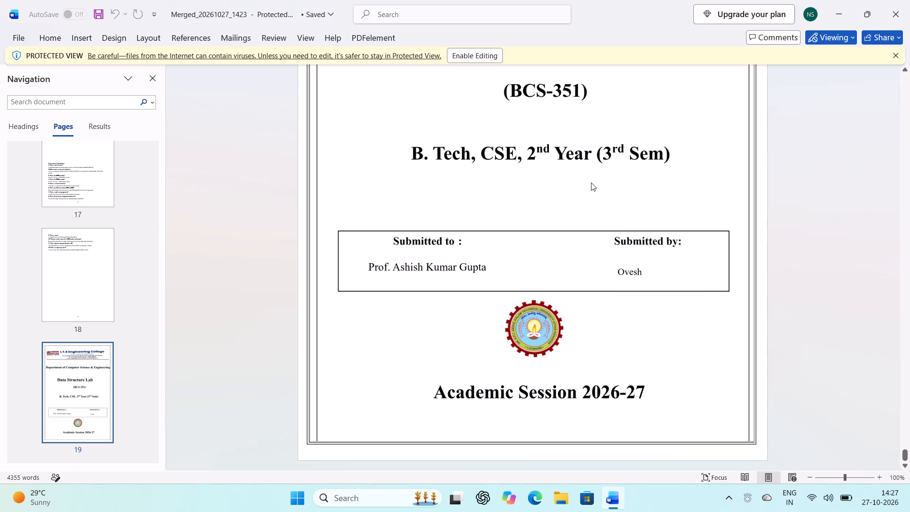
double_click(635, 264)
Enable editing for the protected document and accept its conversion from PDF to an editable Word document.
click(459, 59)
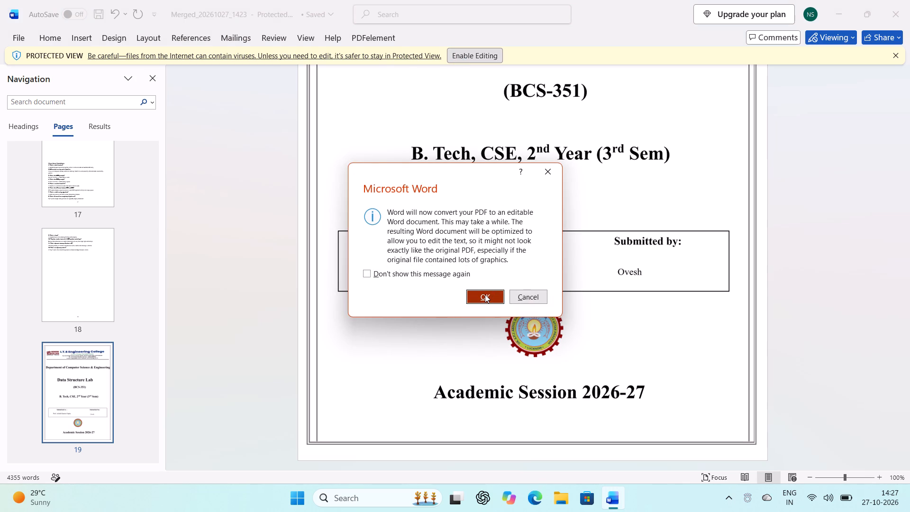
click(485, 294)
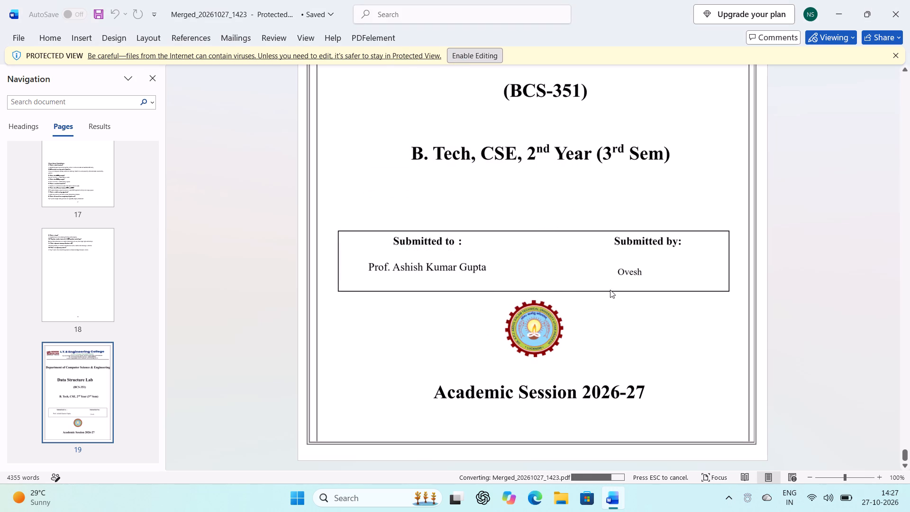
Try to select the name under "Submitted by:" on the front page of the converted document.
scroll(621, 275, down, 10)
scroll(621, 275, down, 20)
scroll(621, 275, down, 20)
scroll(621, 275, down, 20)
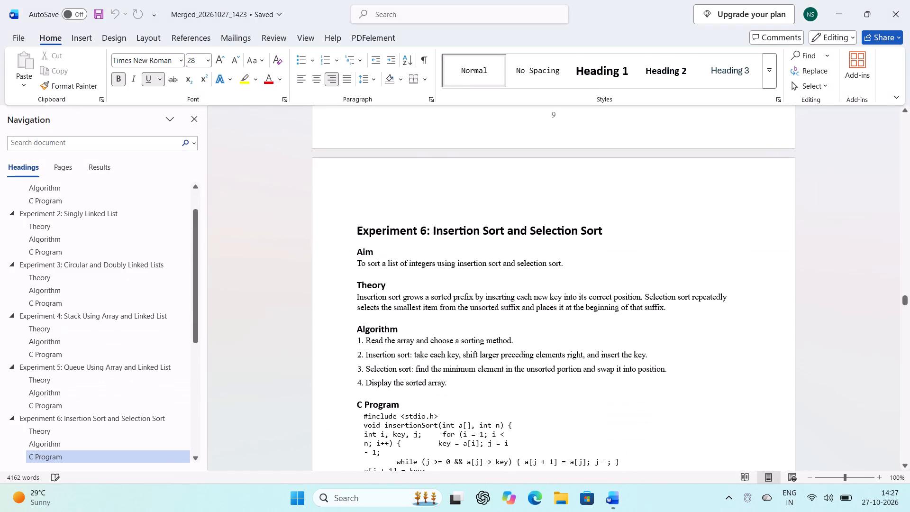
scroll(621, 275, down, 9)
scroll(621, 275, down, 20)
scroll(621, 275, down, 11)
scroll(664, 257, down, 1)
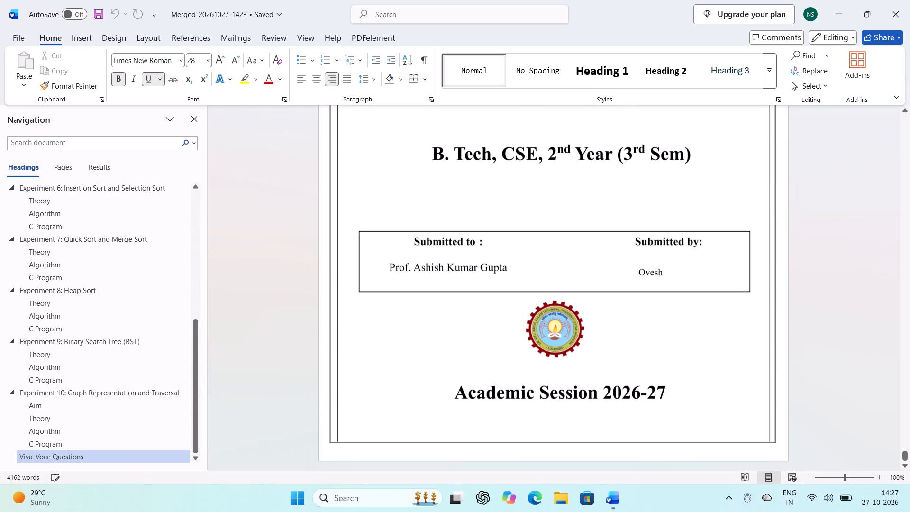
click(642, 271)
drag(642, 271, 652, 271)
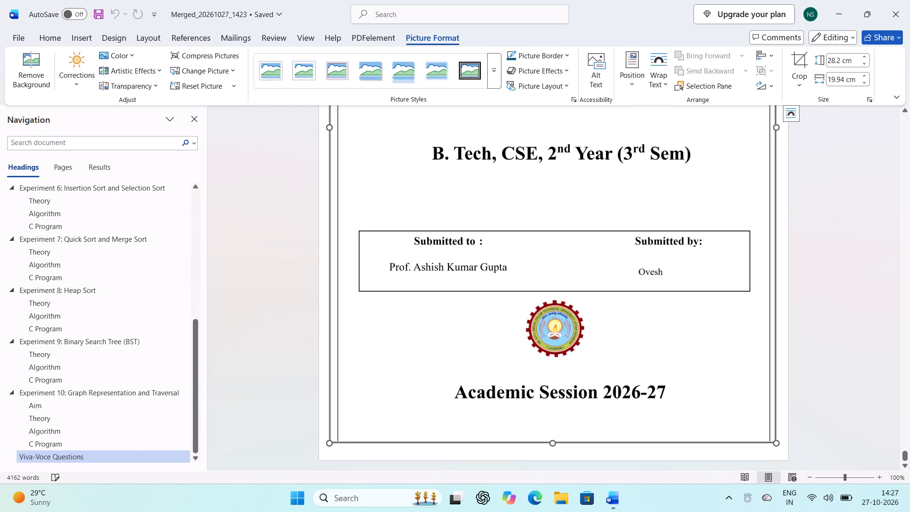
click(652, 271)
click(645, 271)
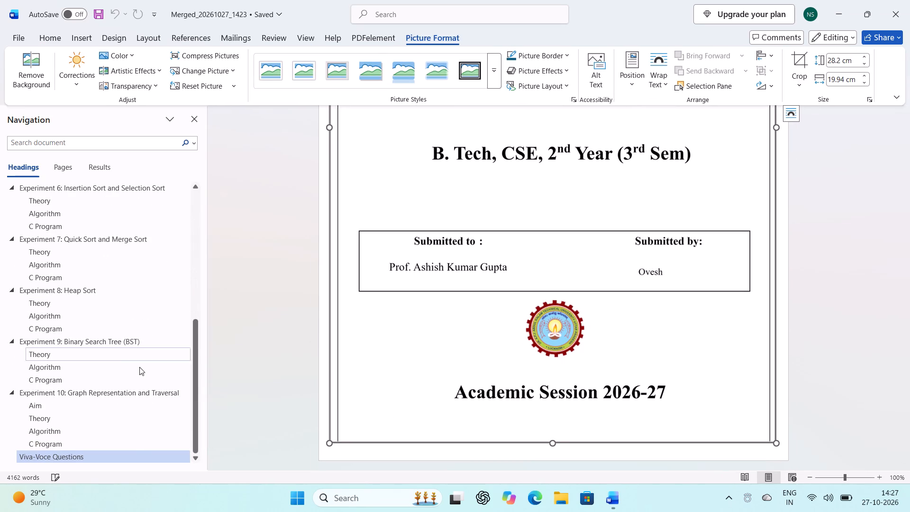
Show page thumbnails for navigation and collapse the ribbon.
click(65, 165)
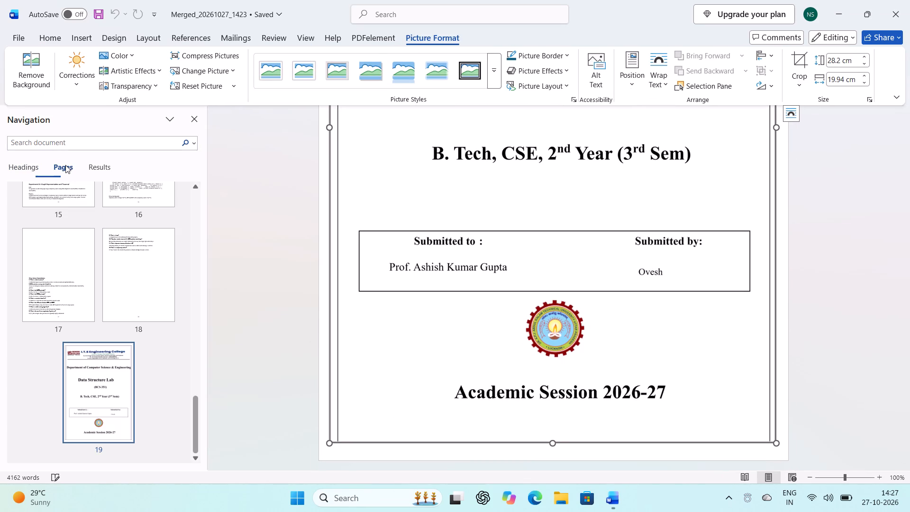
click(48, 42)
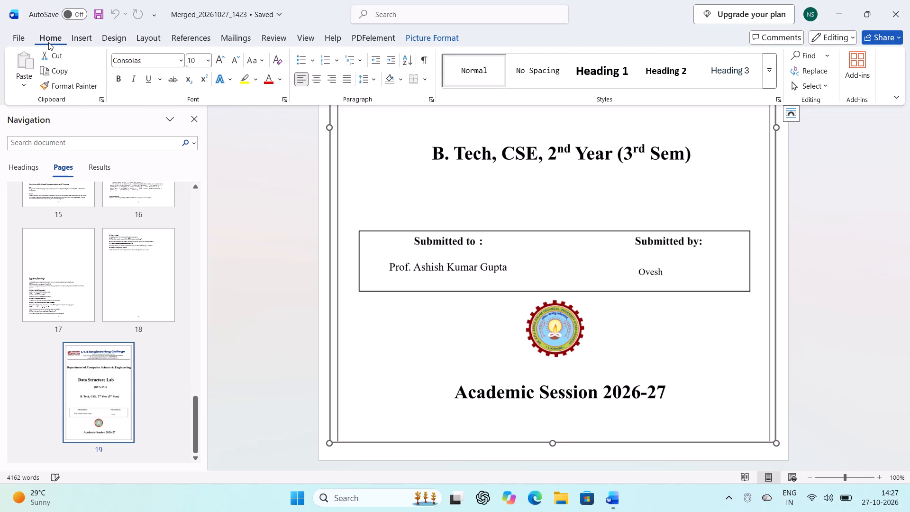
double_click(48, 42)
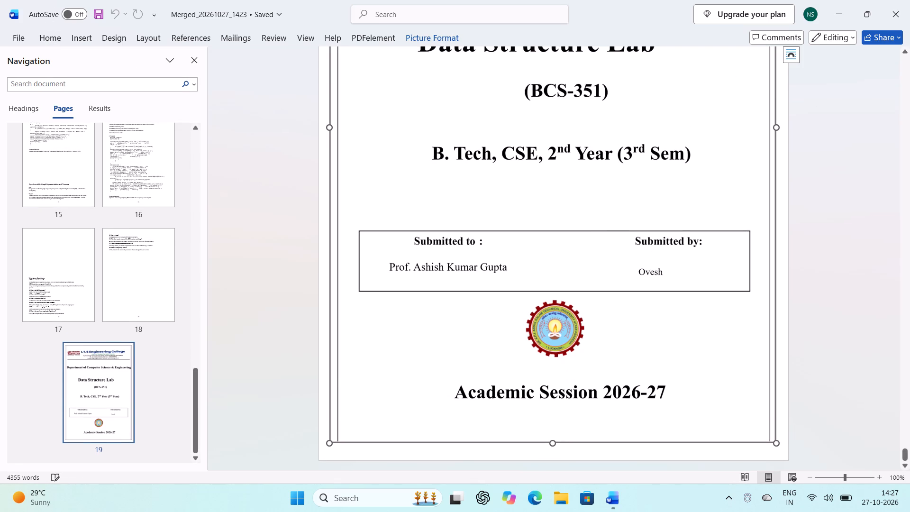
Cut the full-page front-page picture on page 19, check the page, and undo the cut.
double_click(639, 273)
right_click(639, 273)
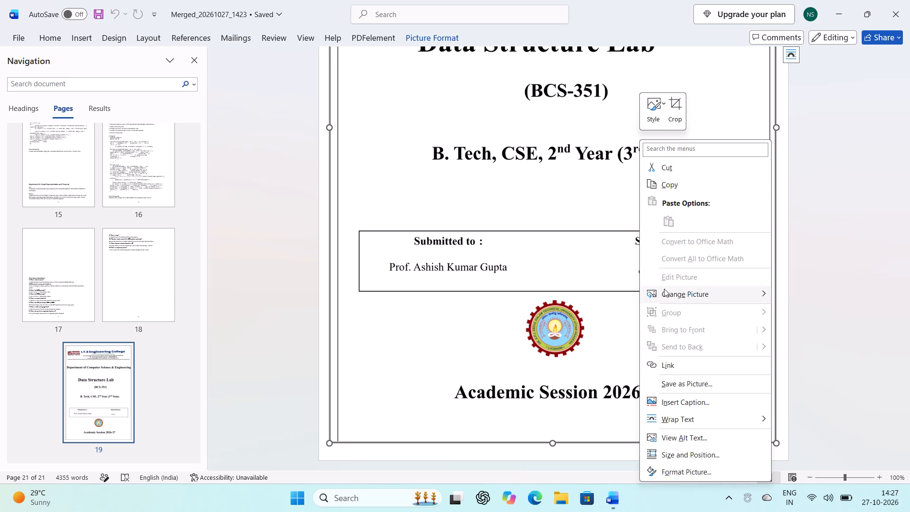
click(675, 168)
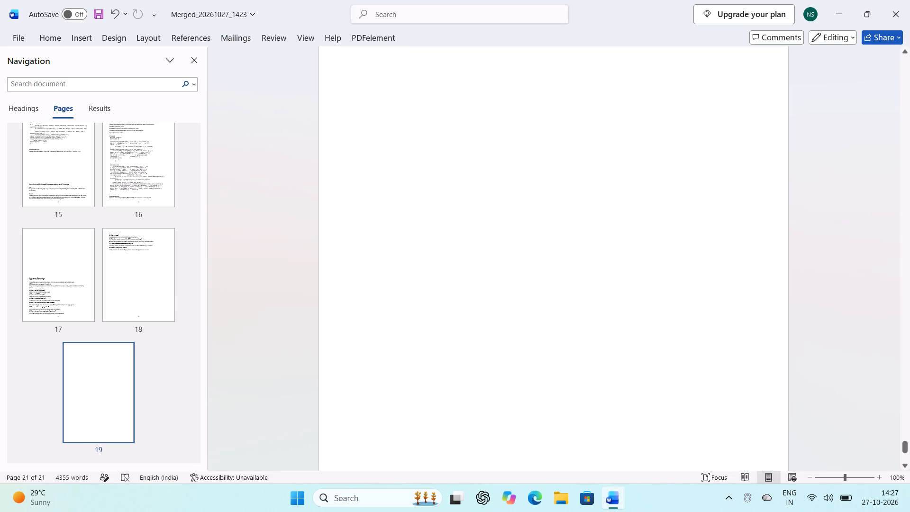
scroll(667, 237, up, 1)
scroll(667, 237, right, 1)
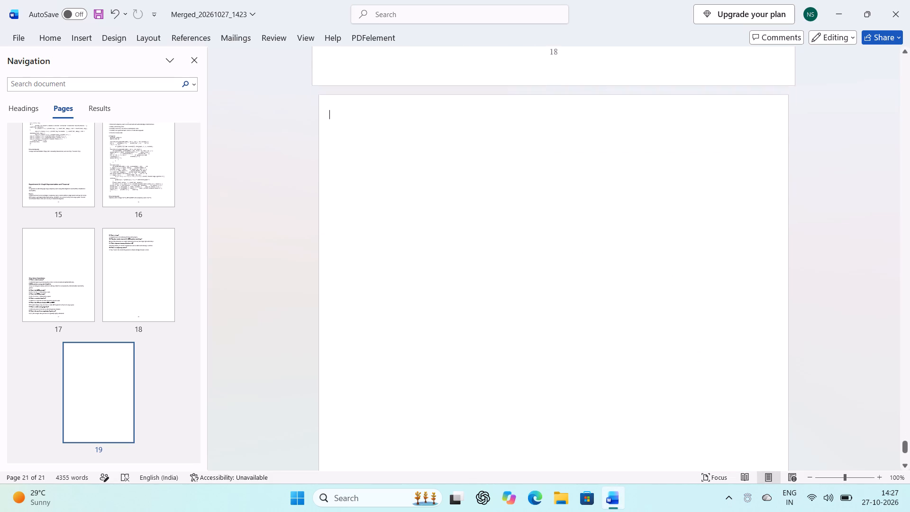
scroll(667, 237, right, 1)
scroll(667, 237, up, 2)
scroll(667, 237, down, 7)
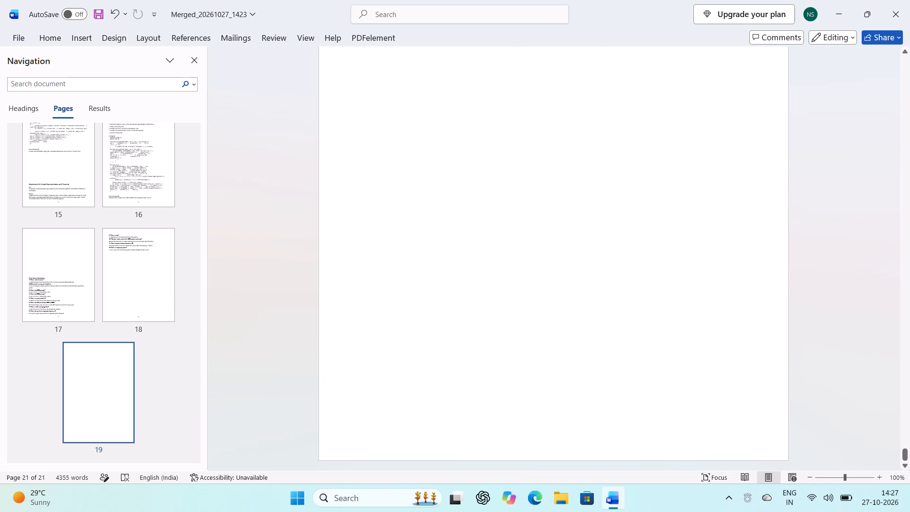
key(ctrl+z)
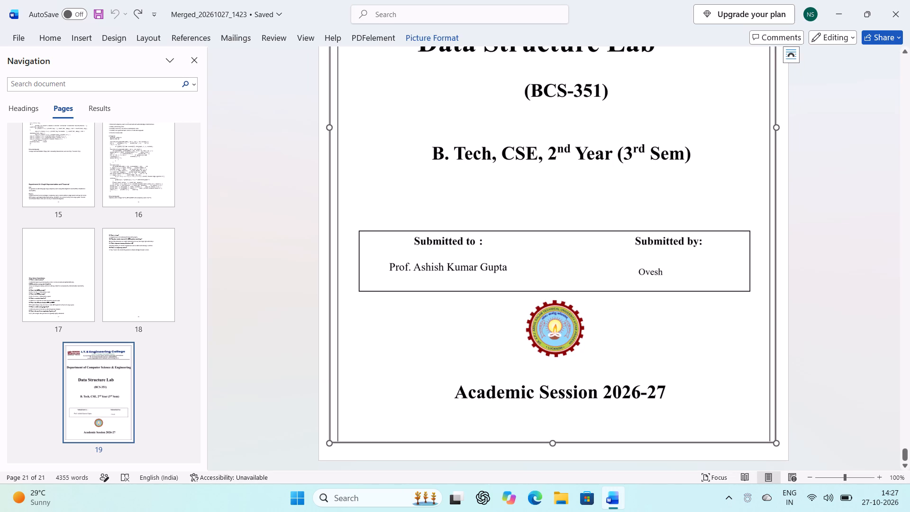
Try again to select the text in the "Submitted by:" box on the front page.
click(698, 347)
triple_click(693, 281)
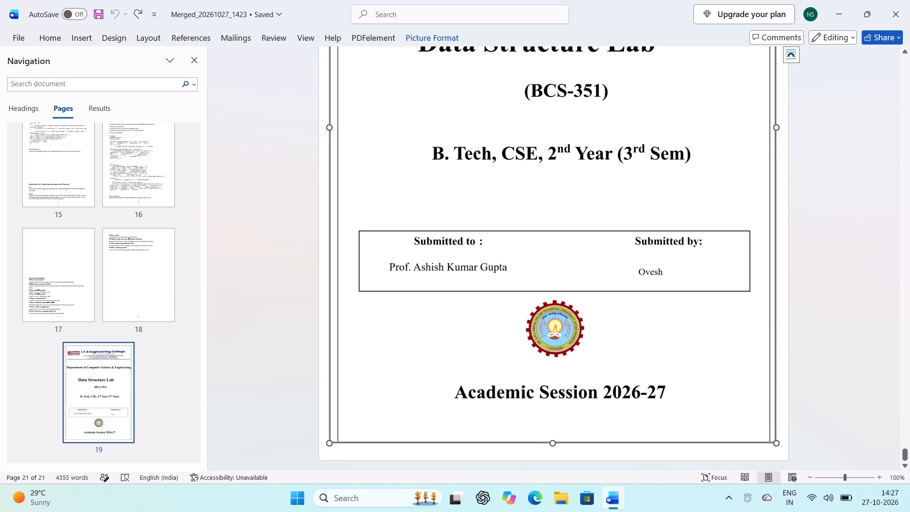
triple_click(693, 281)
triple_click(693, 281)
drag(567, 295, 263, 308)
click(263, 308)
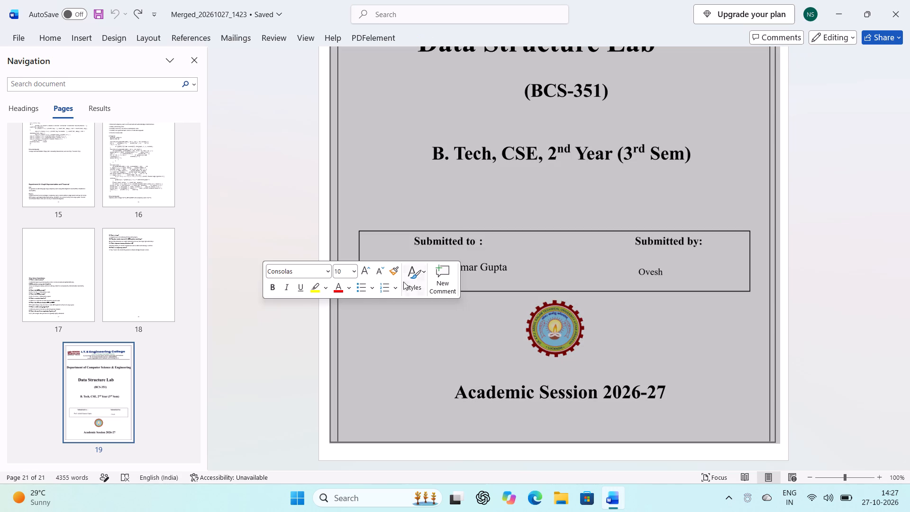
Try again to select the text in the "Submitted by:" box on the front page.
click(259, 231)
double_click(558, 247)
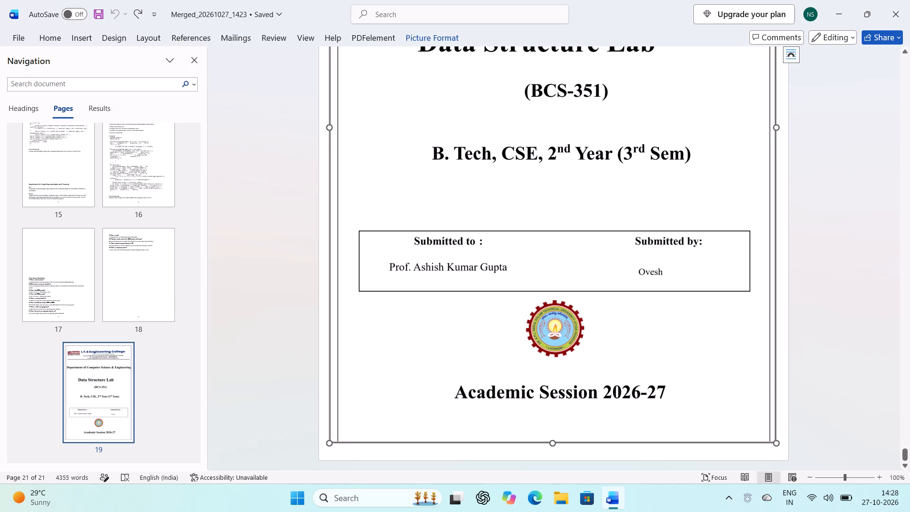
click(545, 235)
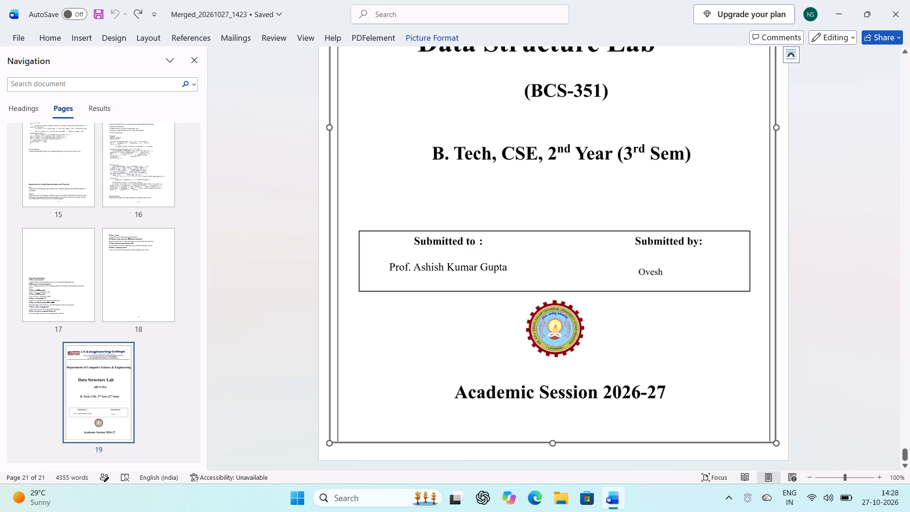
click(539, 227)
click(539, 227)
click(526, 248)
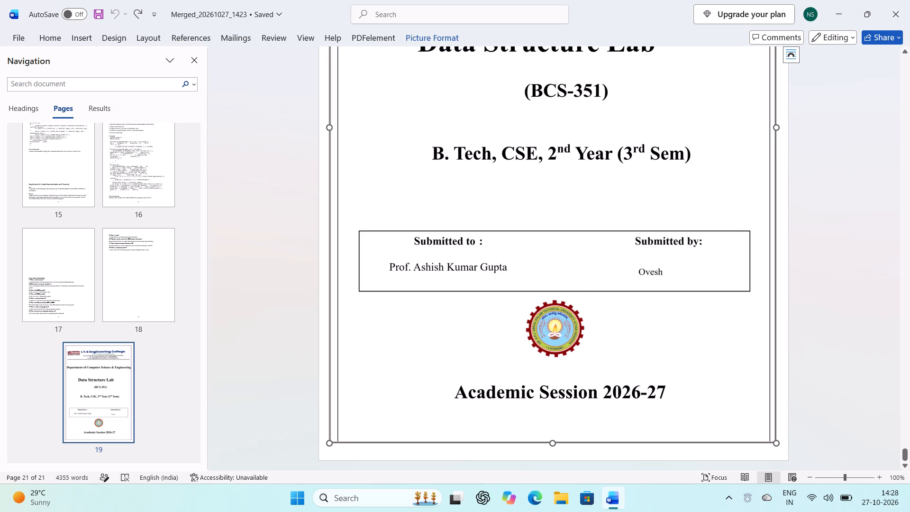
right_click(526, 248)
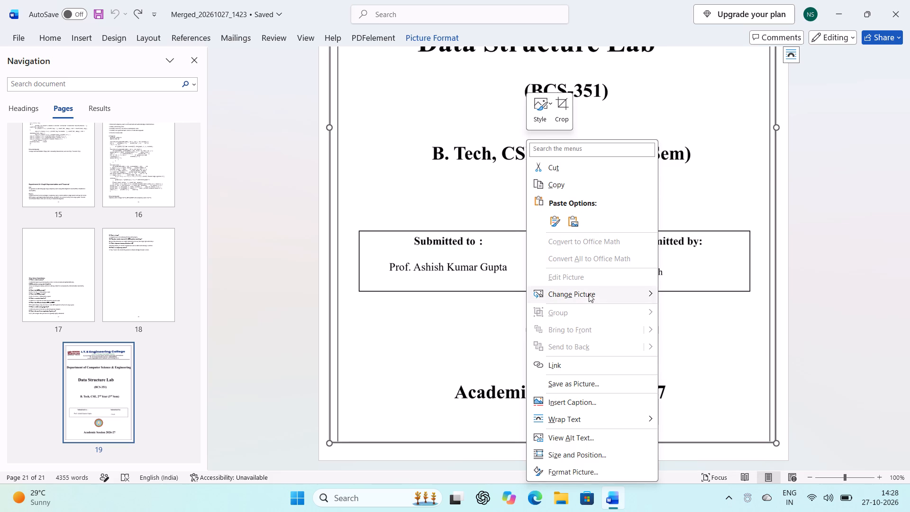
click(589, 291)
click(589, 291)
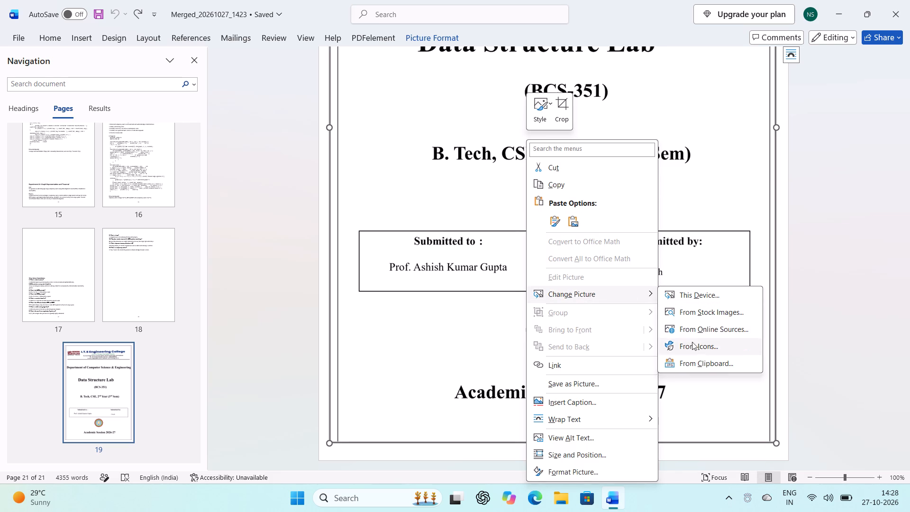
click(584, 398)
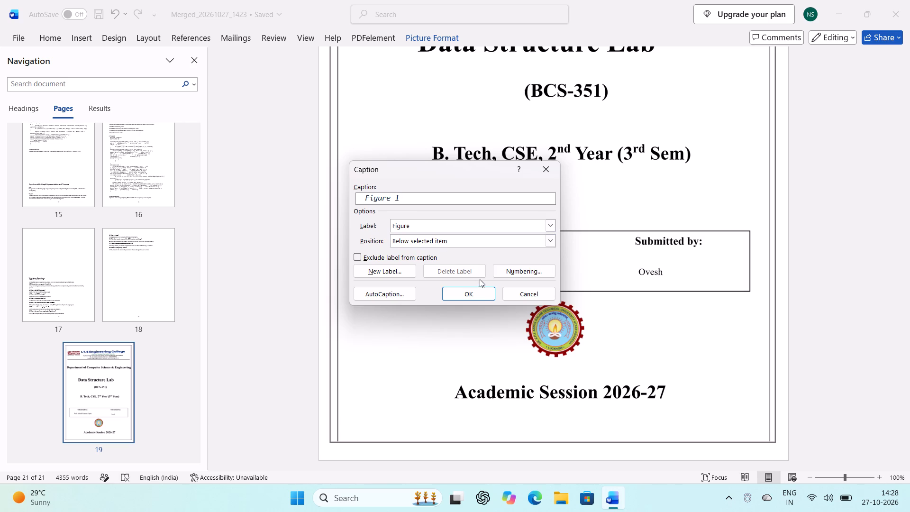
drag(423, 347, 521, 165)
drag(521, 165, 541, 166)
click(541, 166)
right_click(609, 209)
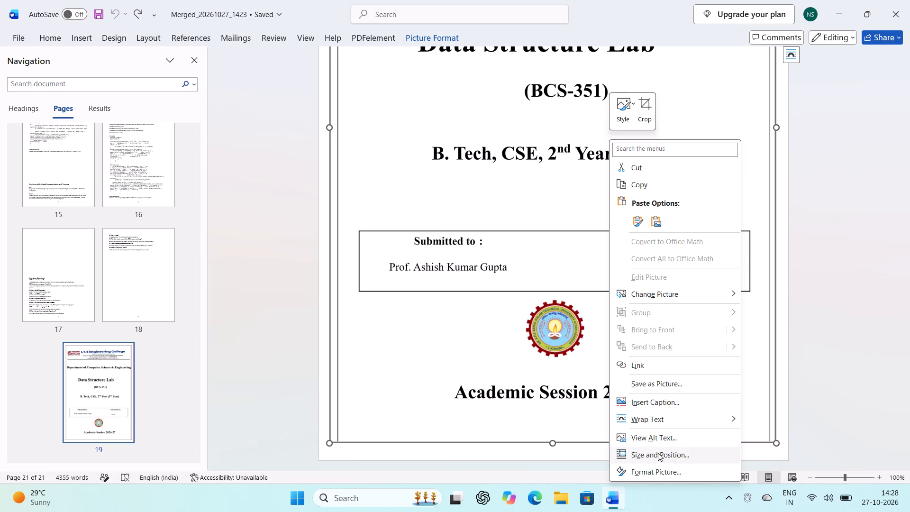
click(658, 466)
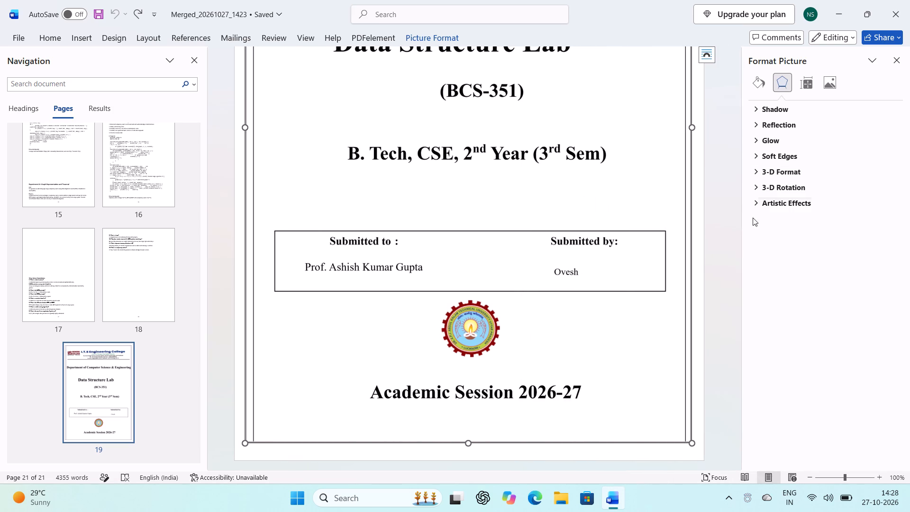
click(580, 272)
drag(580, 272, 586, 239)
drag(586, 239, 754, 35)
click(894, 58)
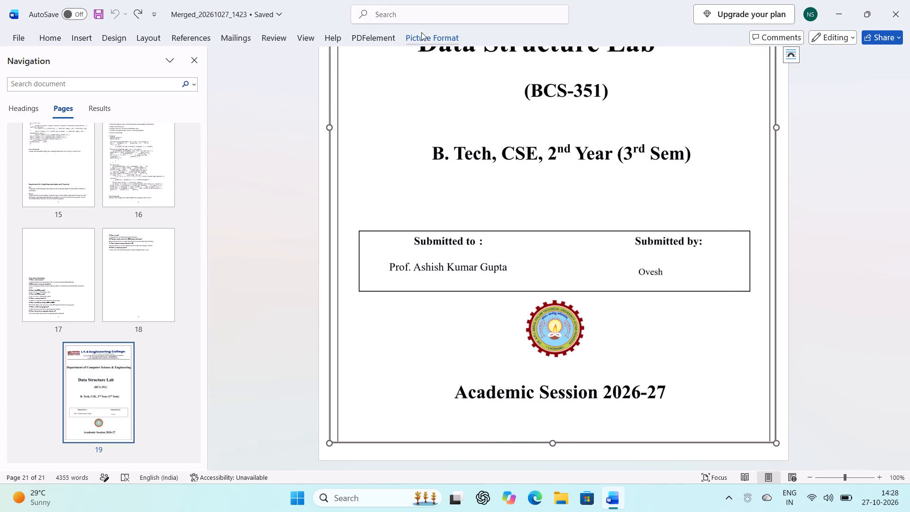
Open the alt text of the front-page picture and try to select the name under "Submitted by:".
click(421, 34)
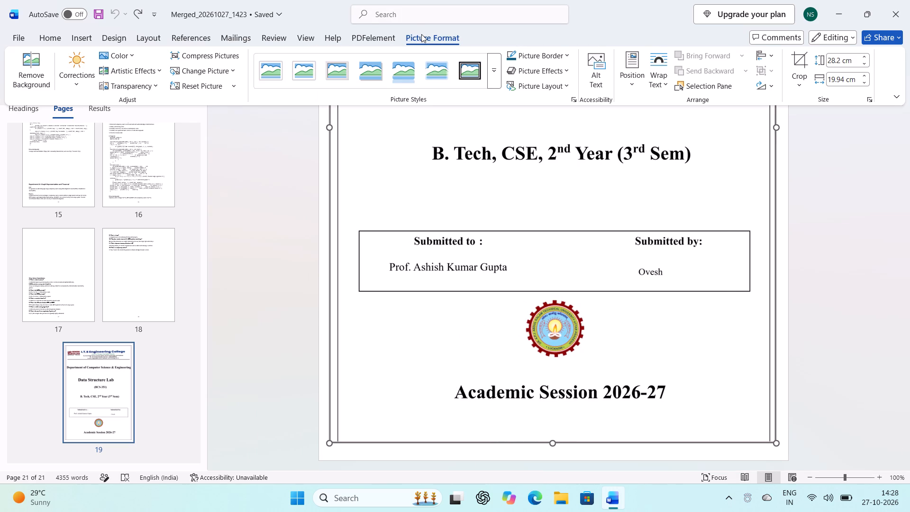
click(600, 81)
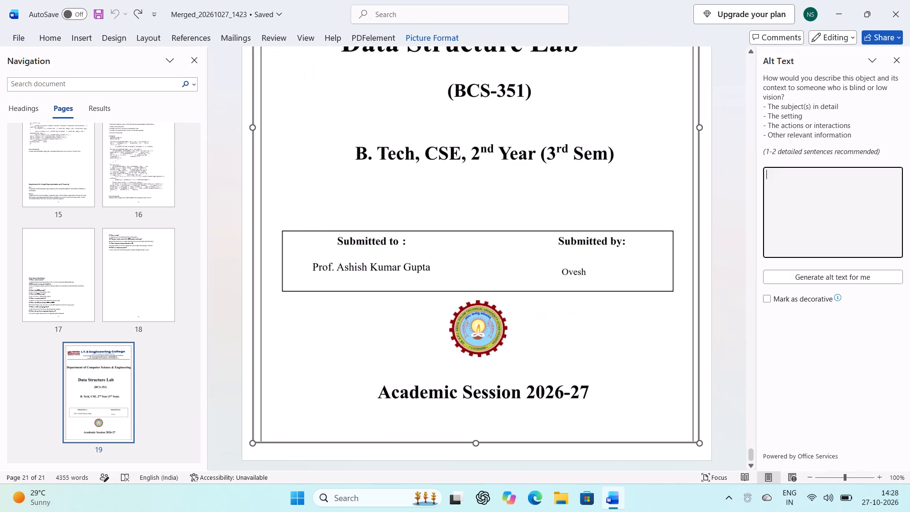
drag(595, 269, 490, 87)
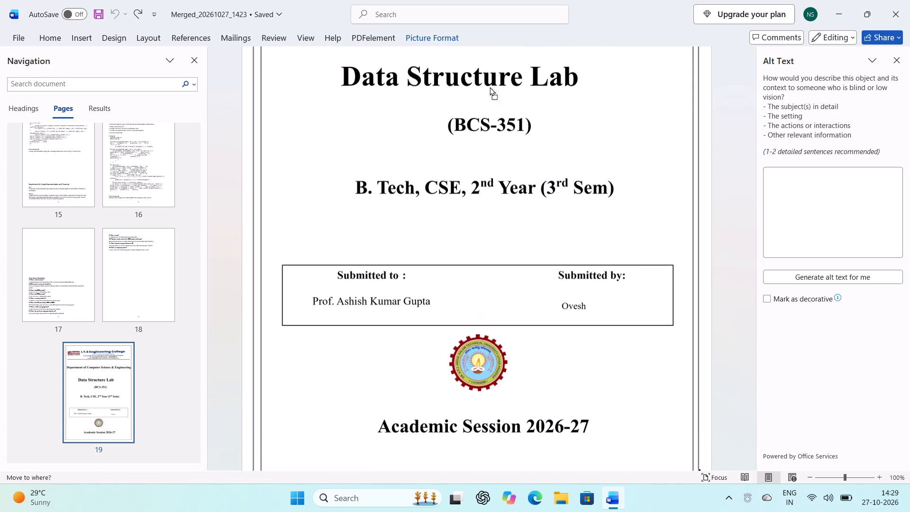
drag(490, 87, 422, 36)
Increase the font size to 12 with the front-page picture selected.
click(422, 36)
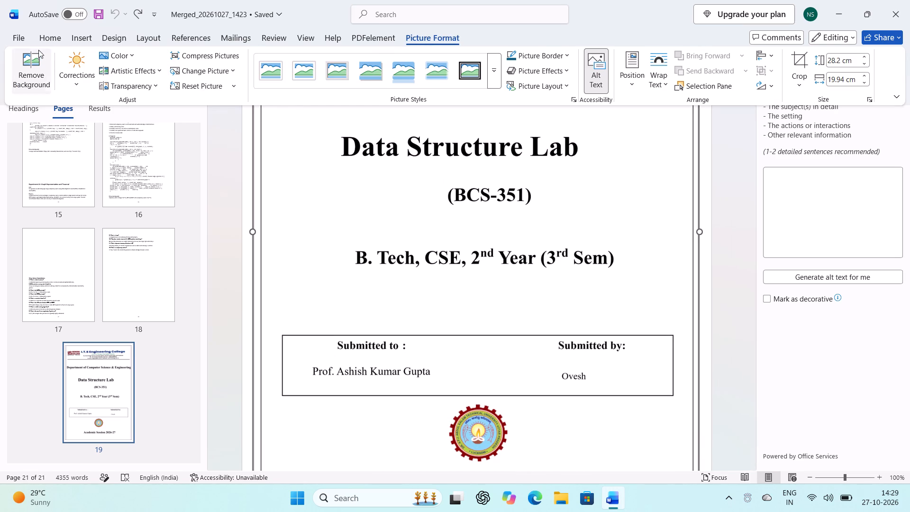
click(45, 38)
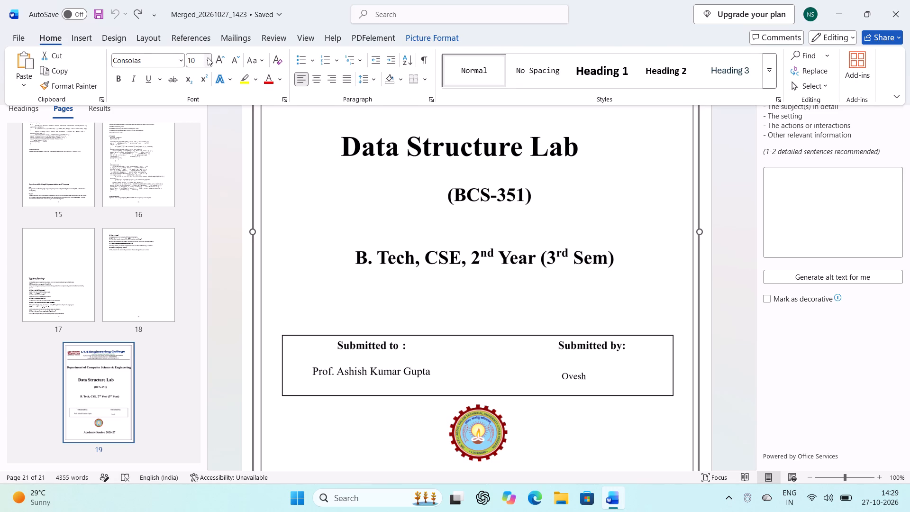
click(220, 57)
click(220, 57)
click(390, 81)
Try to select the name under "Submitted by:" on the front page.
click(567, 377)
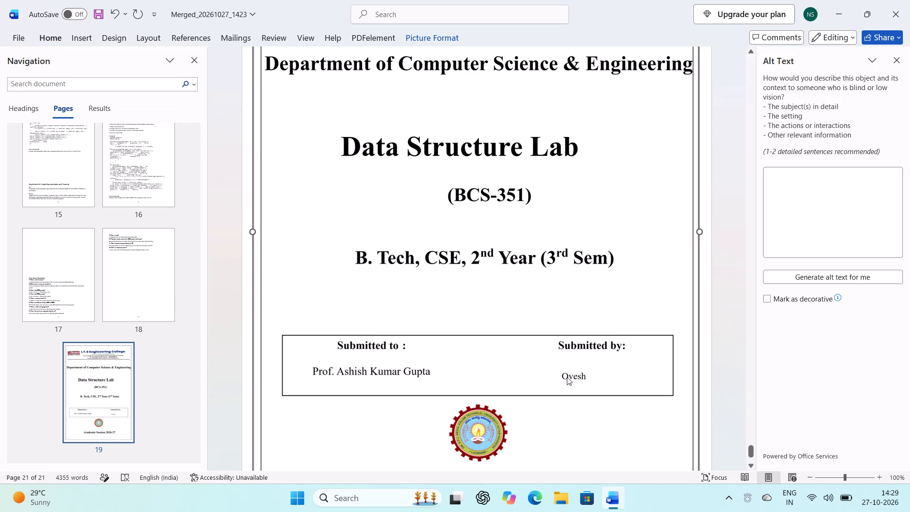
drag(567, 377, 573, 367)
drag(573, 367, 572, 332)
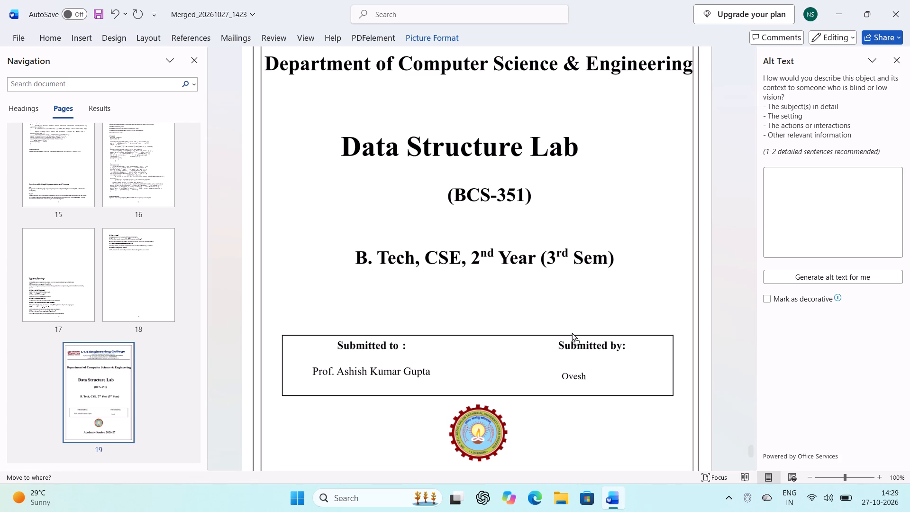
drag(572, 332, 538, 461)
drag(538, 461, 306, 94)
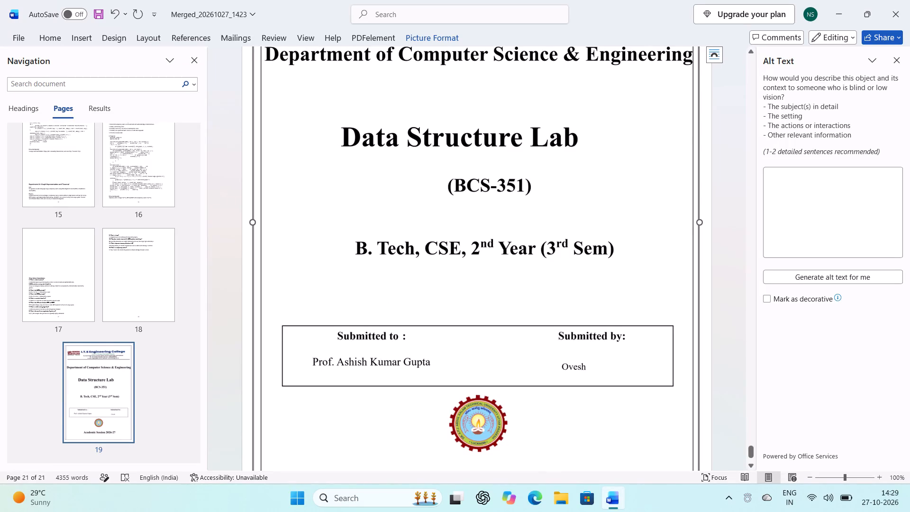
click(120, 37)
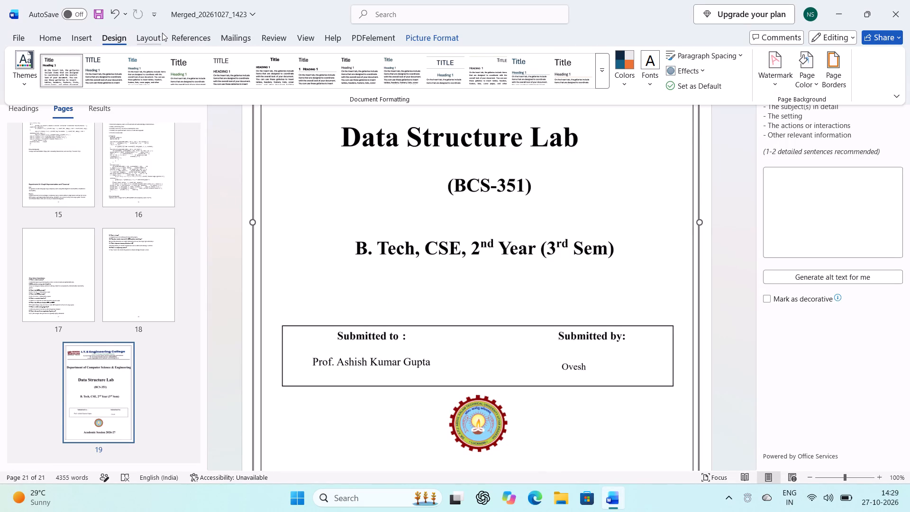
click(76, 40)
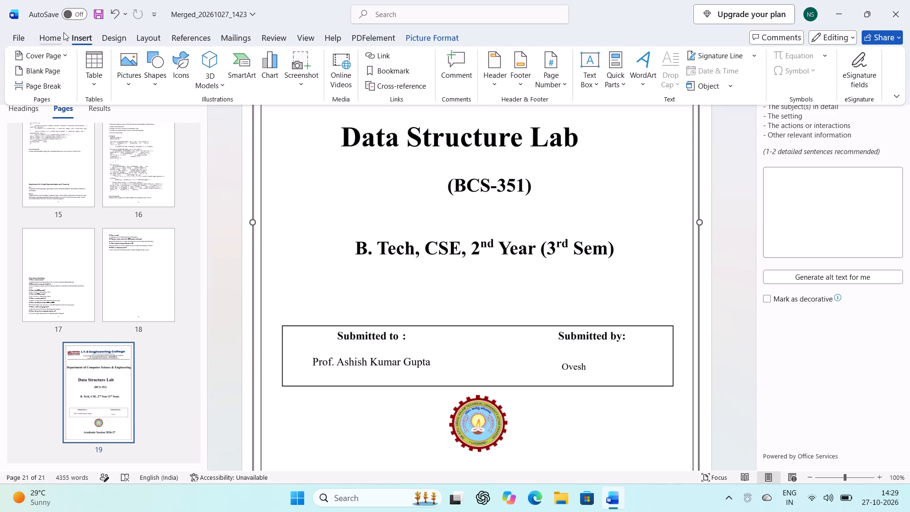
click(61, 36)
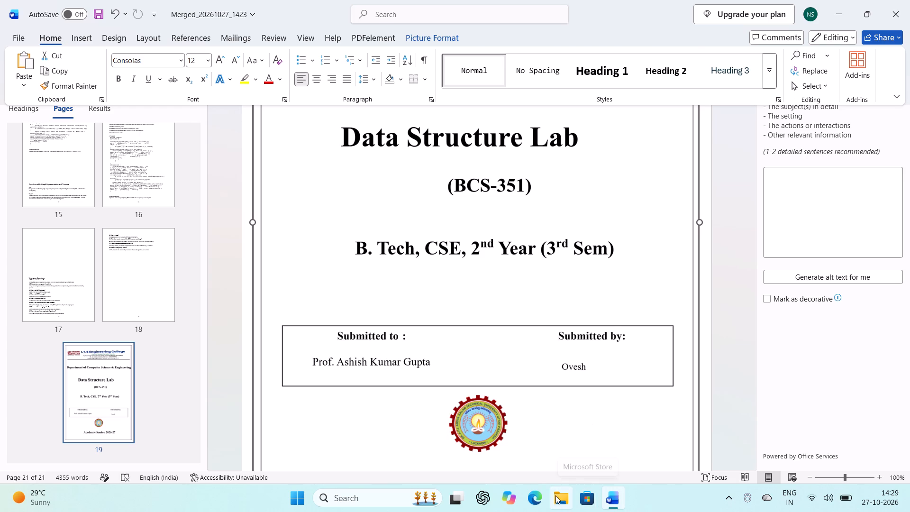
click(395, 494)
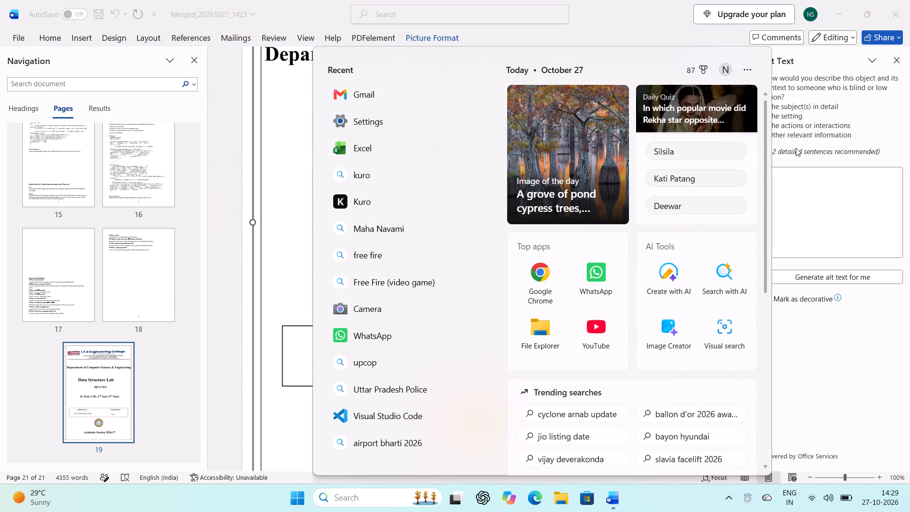
Close the document, saving it as Word Document Merged_20261027_1423 in the Downloads folder.
click(909, 0)
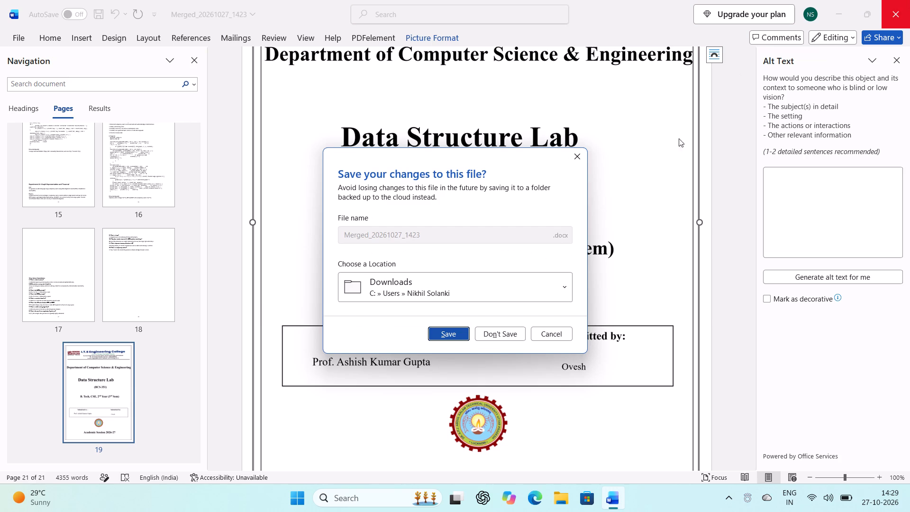
click(452, 335)
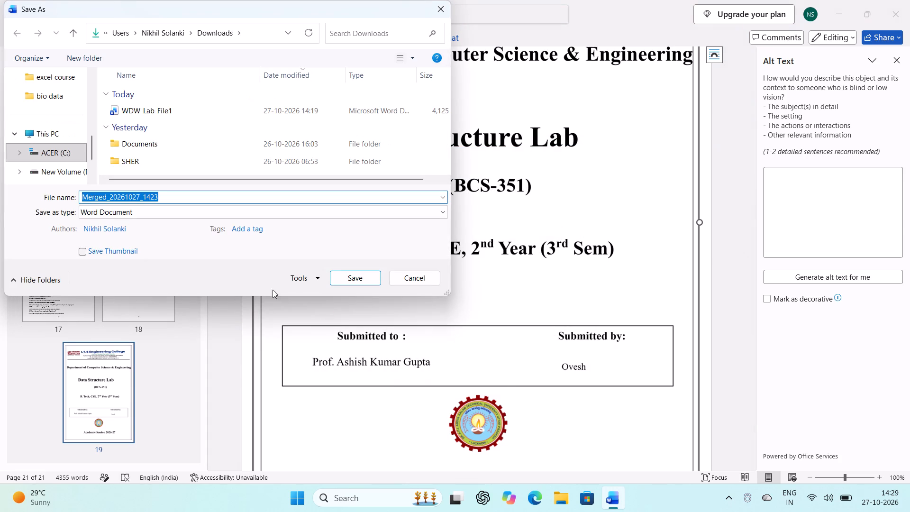
click(338, 278)
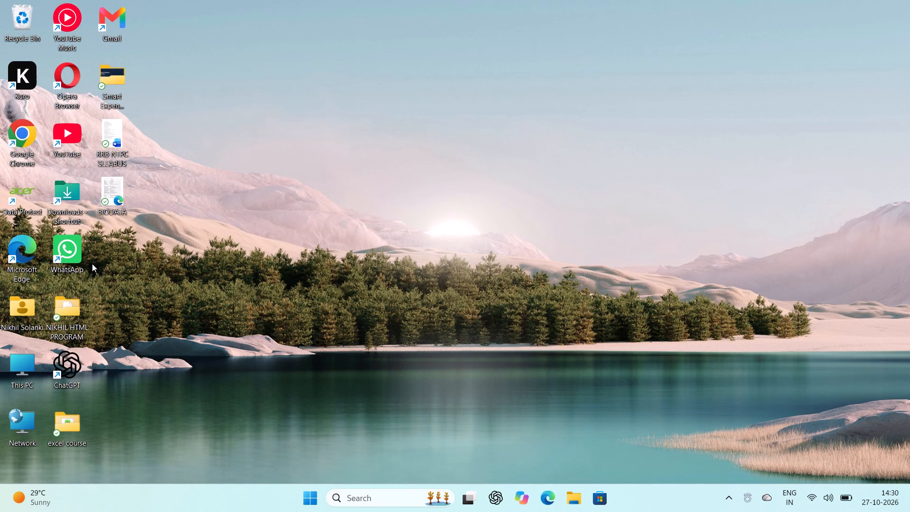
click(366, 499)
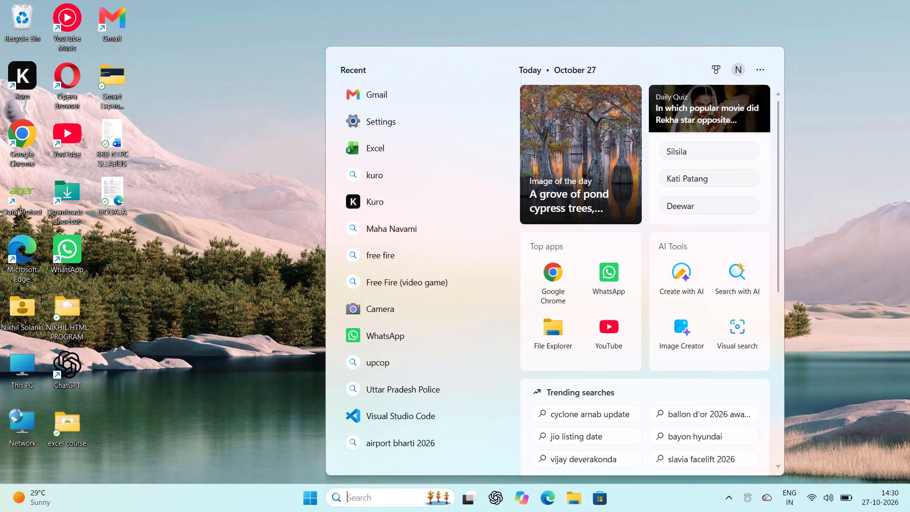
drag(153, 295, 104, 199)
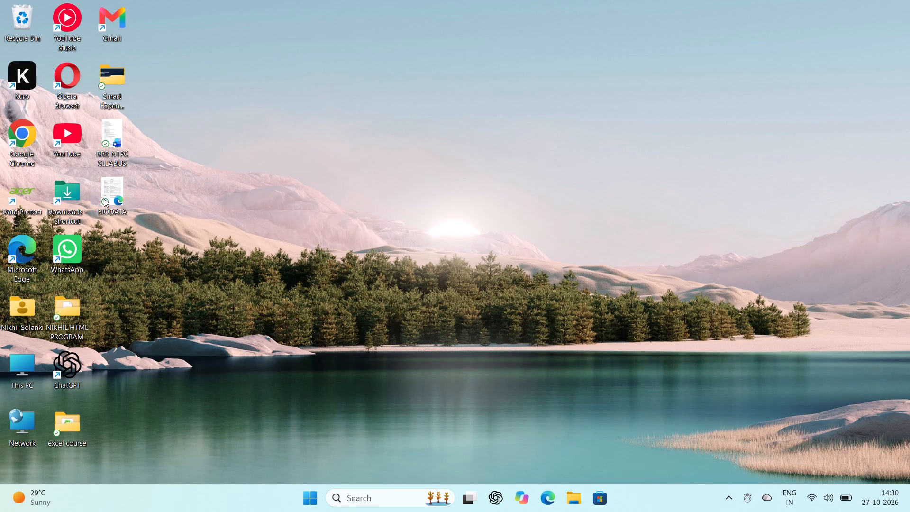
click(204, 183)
Reopen the Word document Merged_20261027_1423 from the recent files in File Explorer.
click(575, 493)
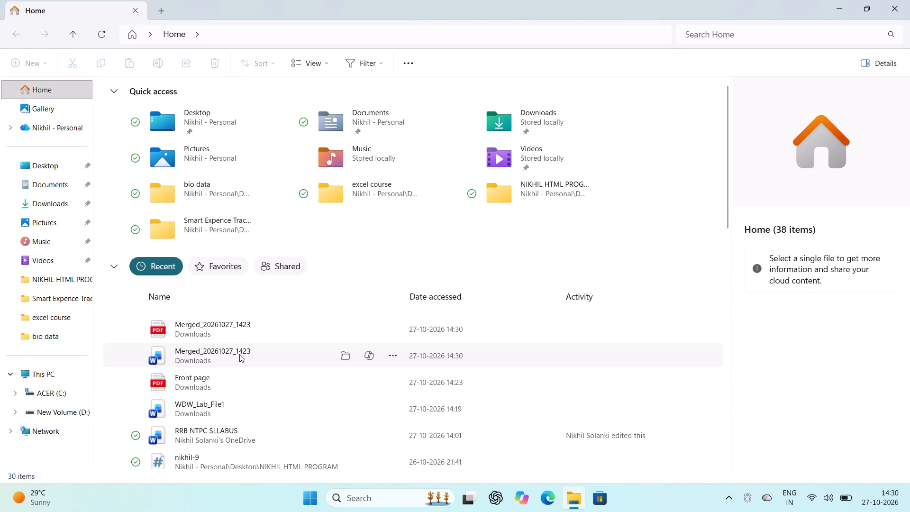
double_click(239, 354)
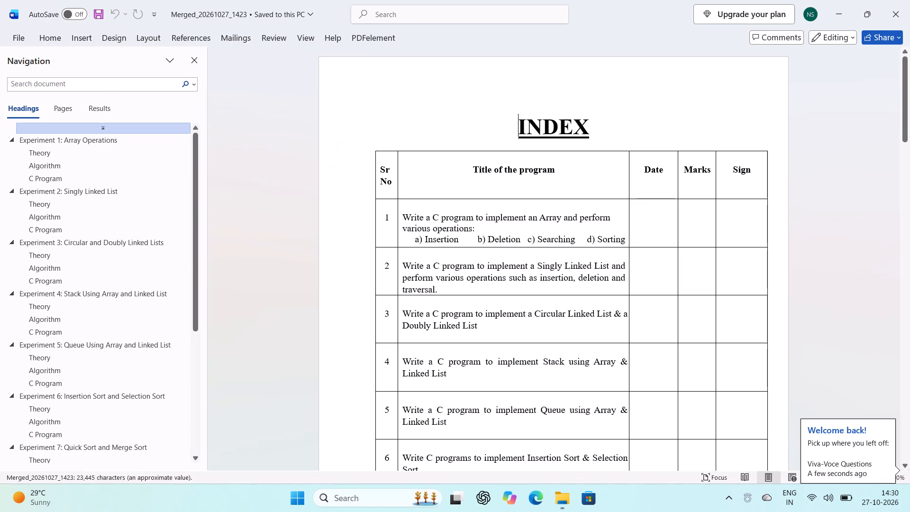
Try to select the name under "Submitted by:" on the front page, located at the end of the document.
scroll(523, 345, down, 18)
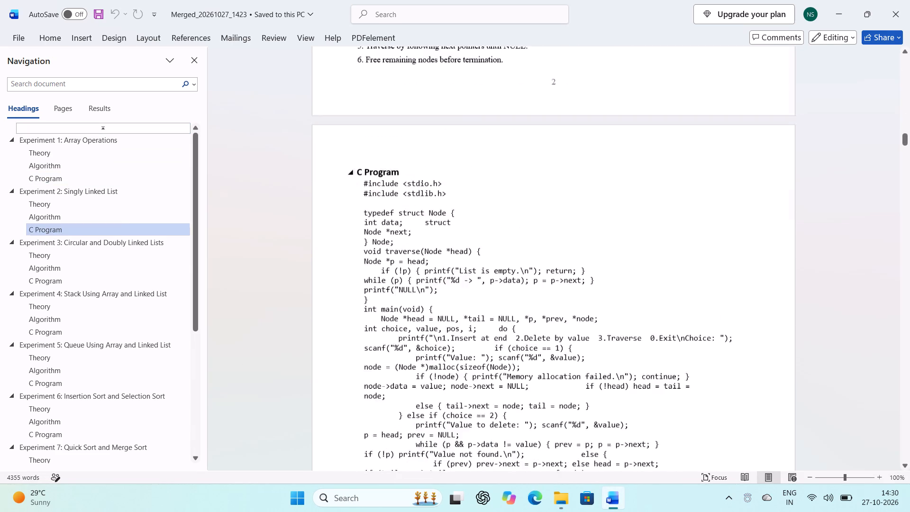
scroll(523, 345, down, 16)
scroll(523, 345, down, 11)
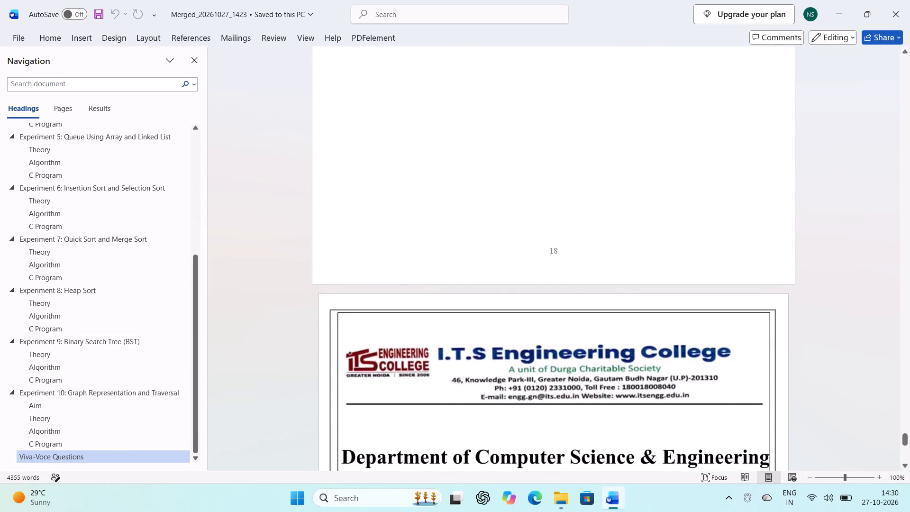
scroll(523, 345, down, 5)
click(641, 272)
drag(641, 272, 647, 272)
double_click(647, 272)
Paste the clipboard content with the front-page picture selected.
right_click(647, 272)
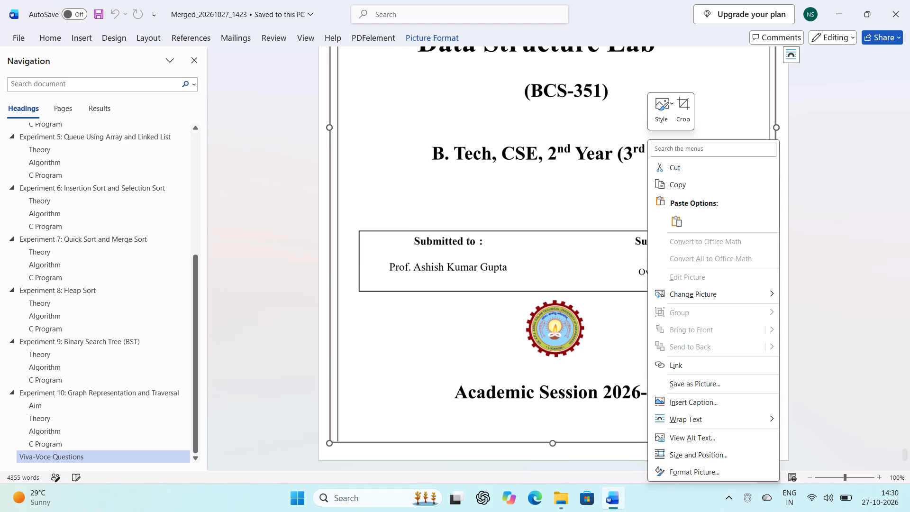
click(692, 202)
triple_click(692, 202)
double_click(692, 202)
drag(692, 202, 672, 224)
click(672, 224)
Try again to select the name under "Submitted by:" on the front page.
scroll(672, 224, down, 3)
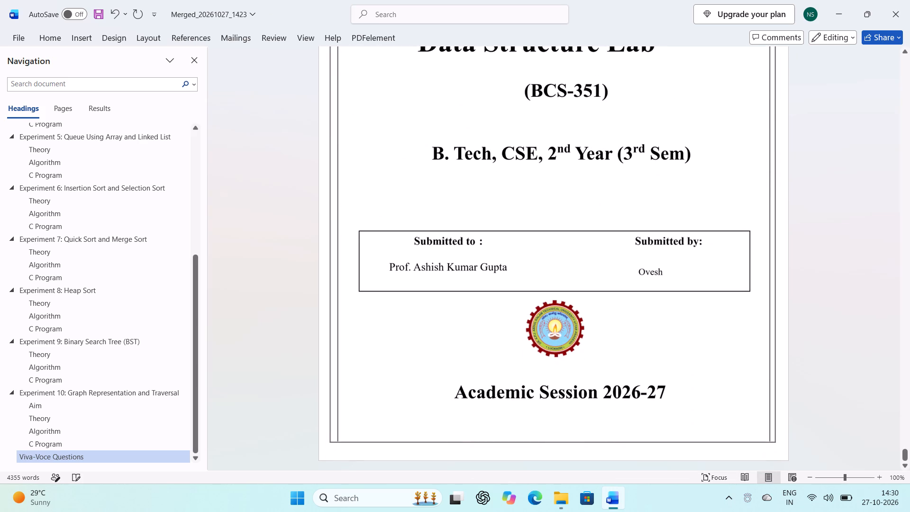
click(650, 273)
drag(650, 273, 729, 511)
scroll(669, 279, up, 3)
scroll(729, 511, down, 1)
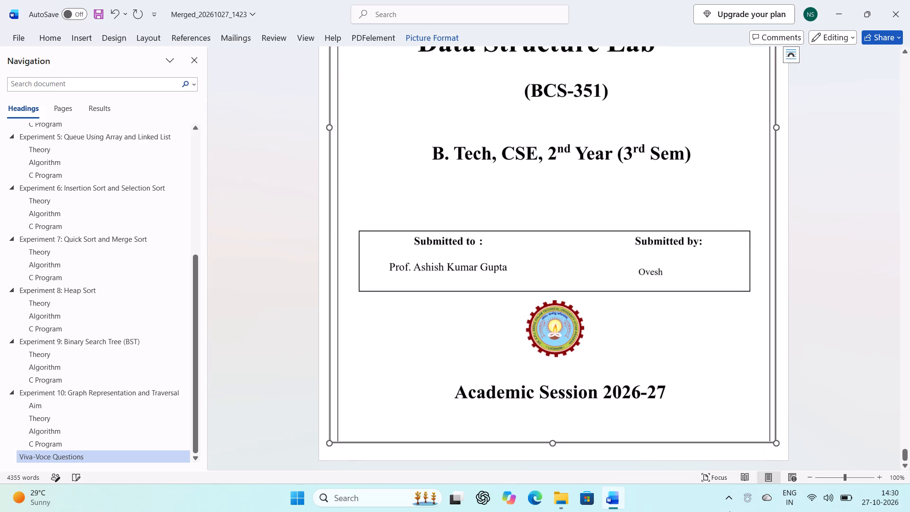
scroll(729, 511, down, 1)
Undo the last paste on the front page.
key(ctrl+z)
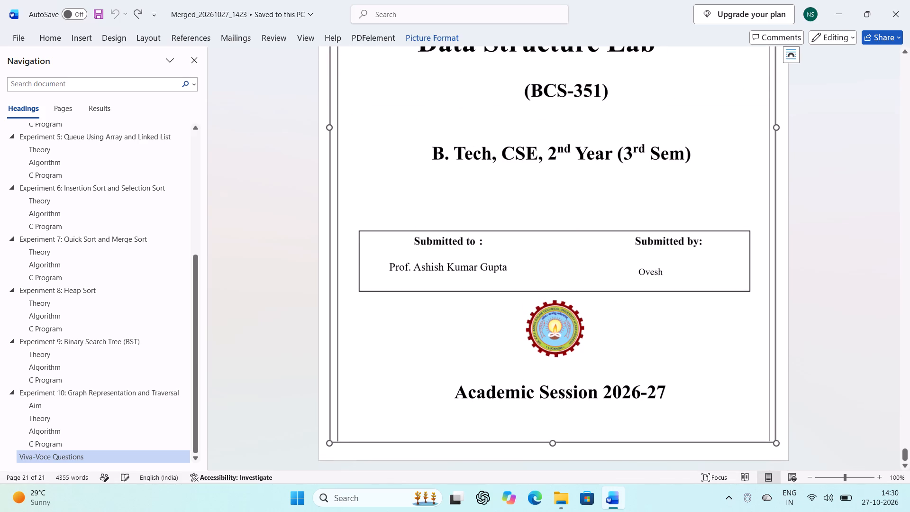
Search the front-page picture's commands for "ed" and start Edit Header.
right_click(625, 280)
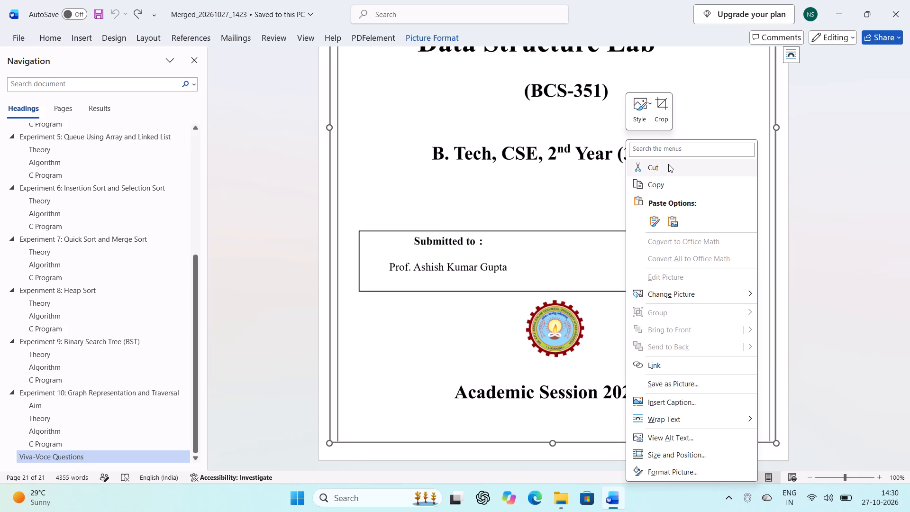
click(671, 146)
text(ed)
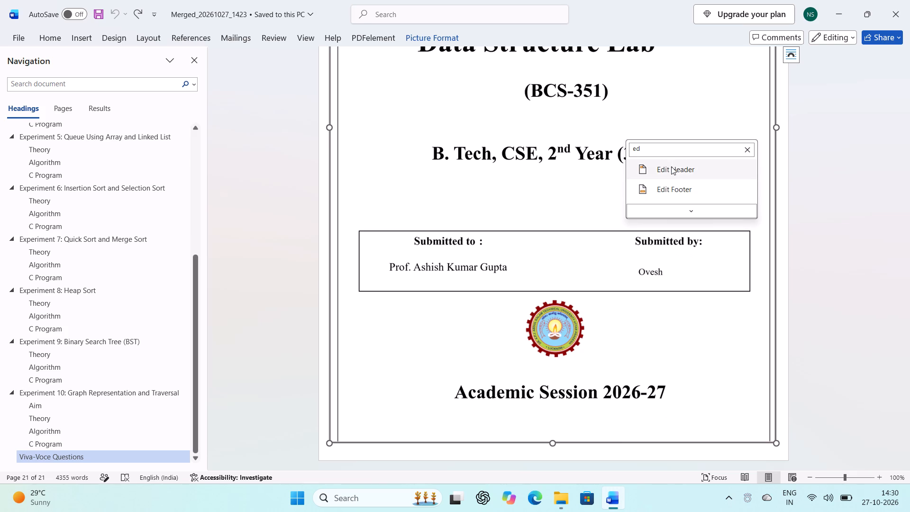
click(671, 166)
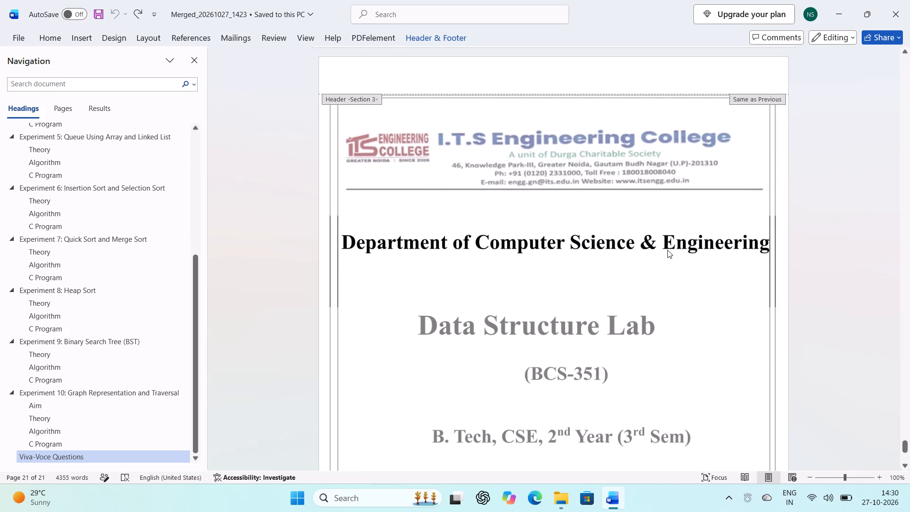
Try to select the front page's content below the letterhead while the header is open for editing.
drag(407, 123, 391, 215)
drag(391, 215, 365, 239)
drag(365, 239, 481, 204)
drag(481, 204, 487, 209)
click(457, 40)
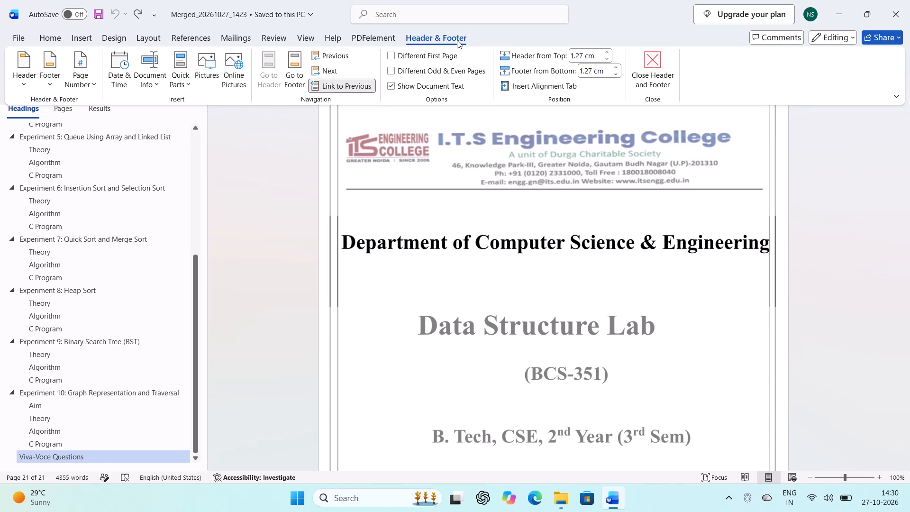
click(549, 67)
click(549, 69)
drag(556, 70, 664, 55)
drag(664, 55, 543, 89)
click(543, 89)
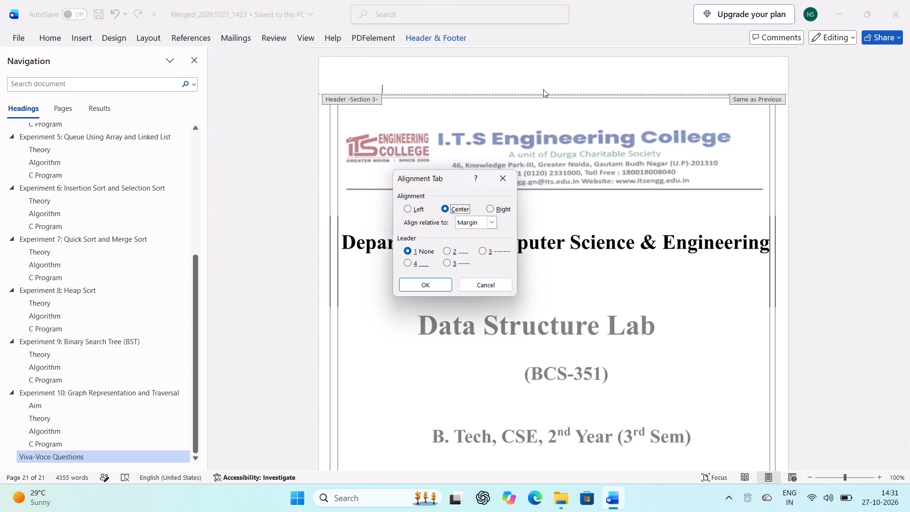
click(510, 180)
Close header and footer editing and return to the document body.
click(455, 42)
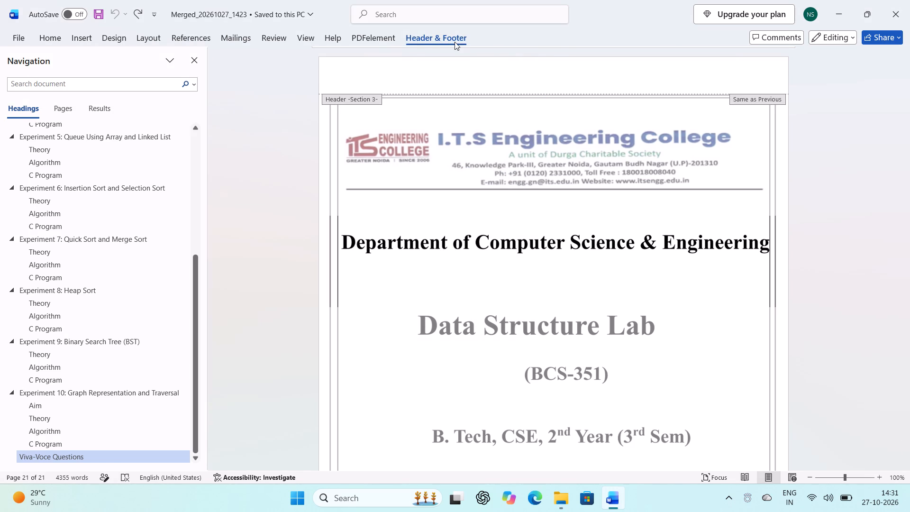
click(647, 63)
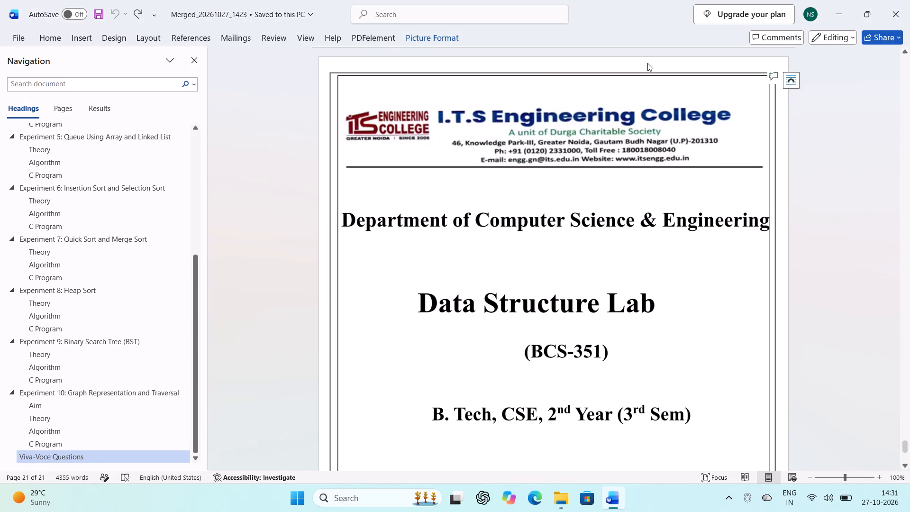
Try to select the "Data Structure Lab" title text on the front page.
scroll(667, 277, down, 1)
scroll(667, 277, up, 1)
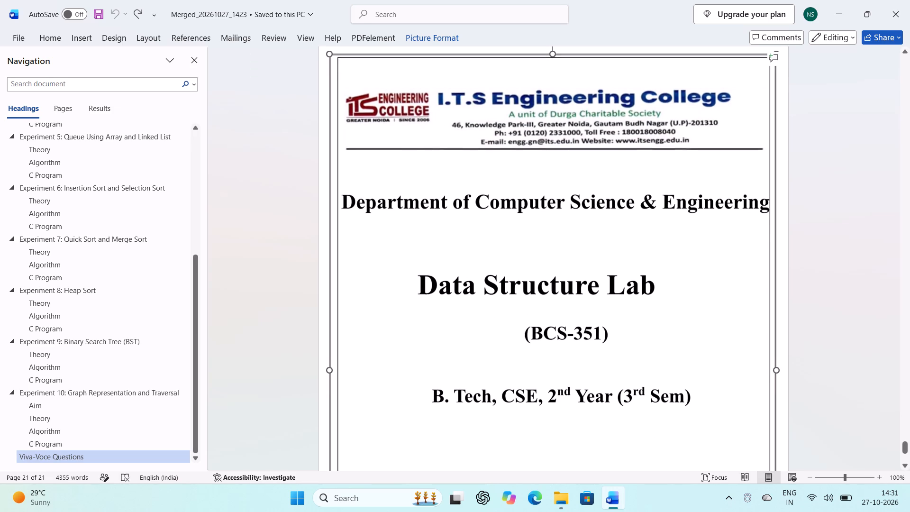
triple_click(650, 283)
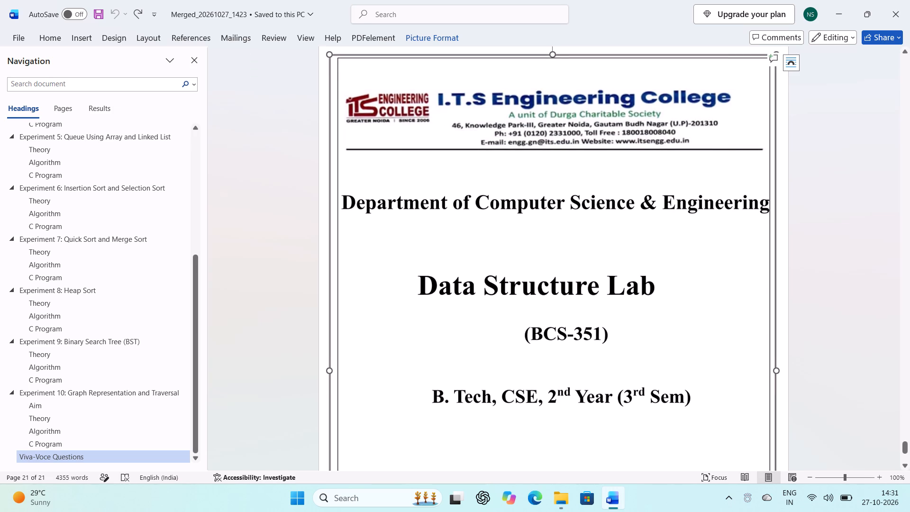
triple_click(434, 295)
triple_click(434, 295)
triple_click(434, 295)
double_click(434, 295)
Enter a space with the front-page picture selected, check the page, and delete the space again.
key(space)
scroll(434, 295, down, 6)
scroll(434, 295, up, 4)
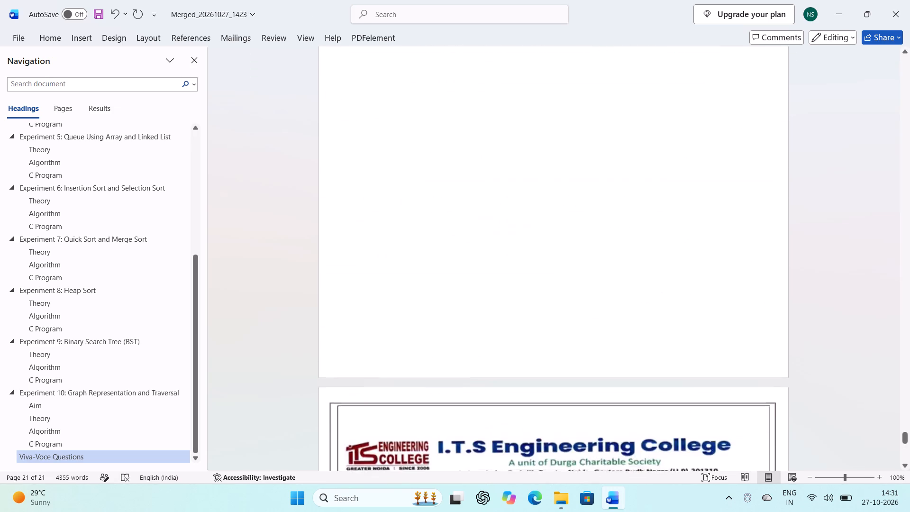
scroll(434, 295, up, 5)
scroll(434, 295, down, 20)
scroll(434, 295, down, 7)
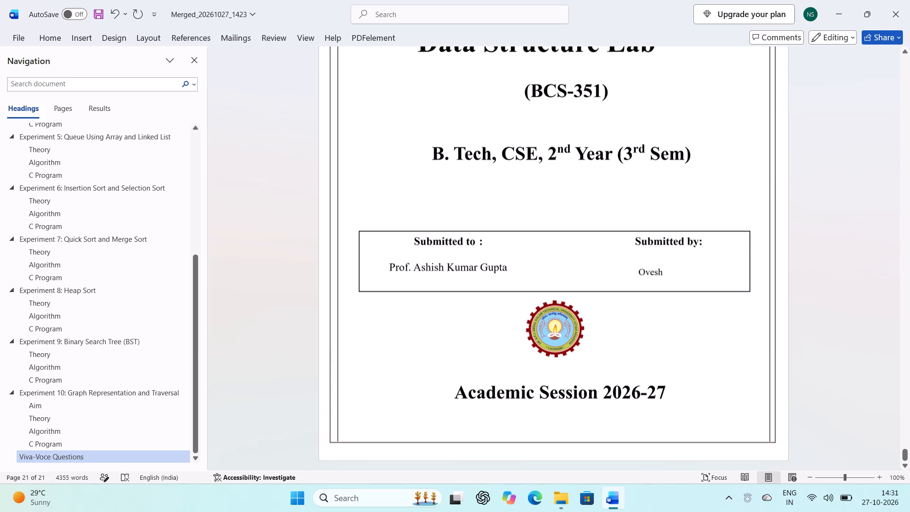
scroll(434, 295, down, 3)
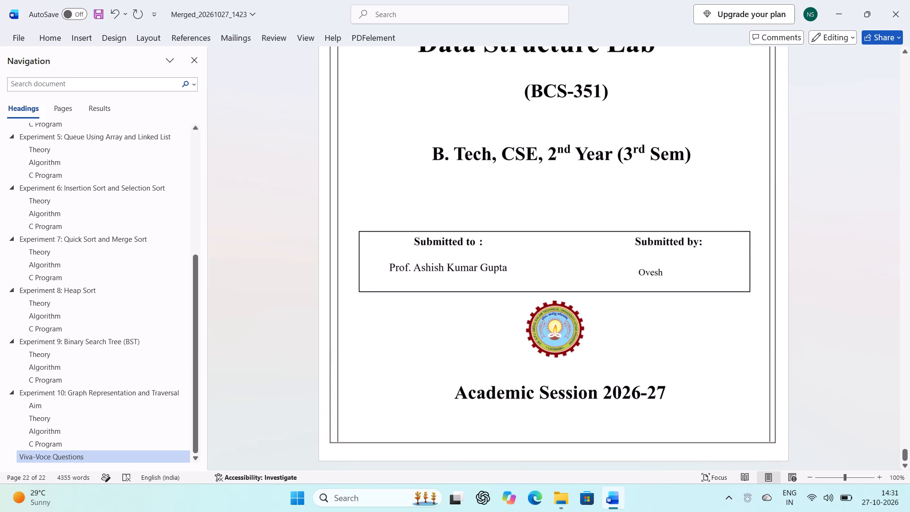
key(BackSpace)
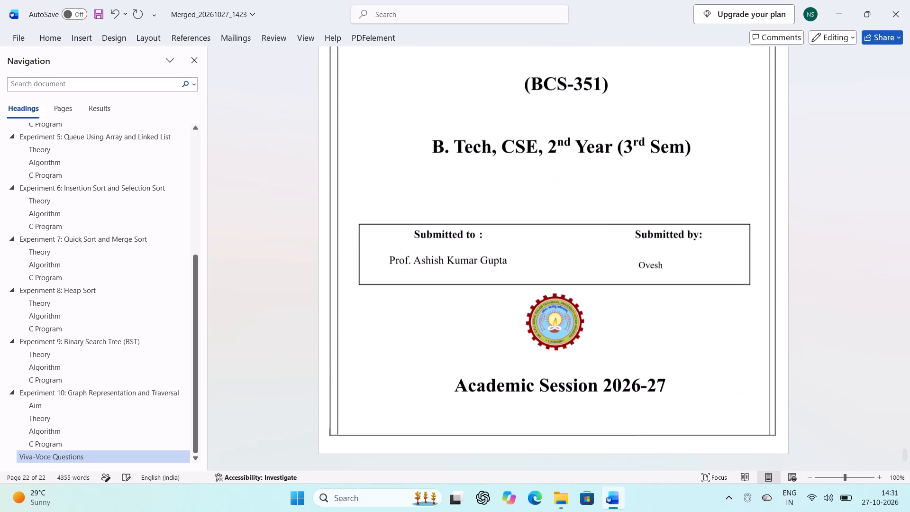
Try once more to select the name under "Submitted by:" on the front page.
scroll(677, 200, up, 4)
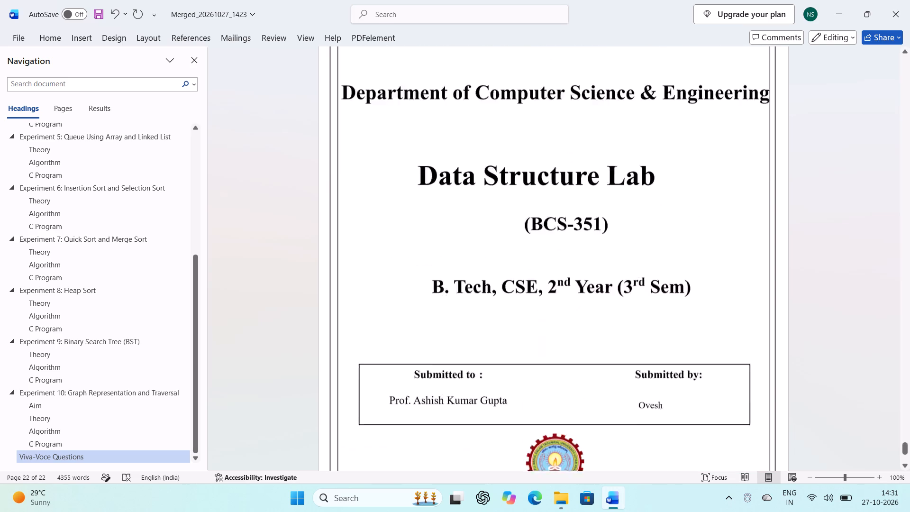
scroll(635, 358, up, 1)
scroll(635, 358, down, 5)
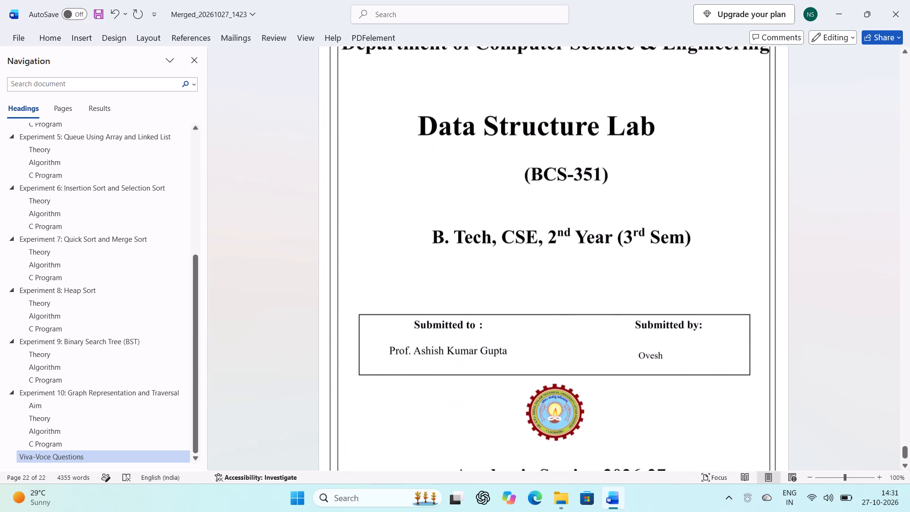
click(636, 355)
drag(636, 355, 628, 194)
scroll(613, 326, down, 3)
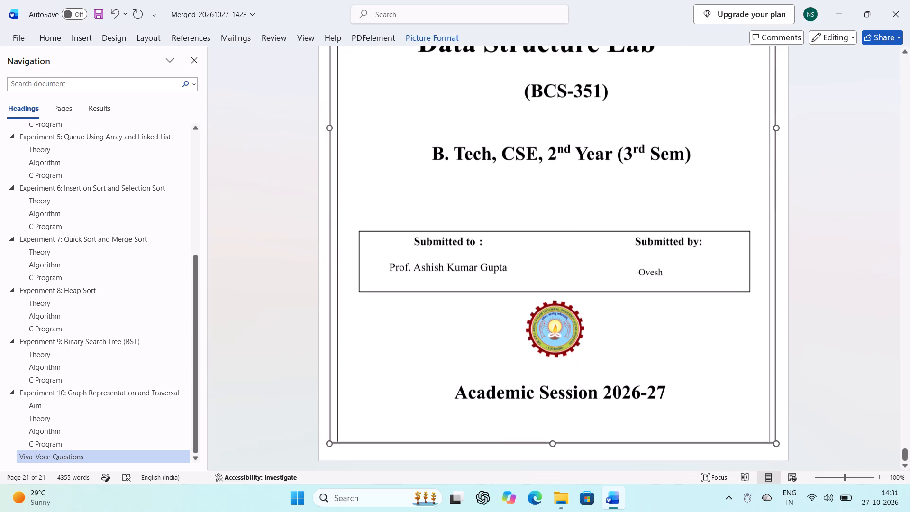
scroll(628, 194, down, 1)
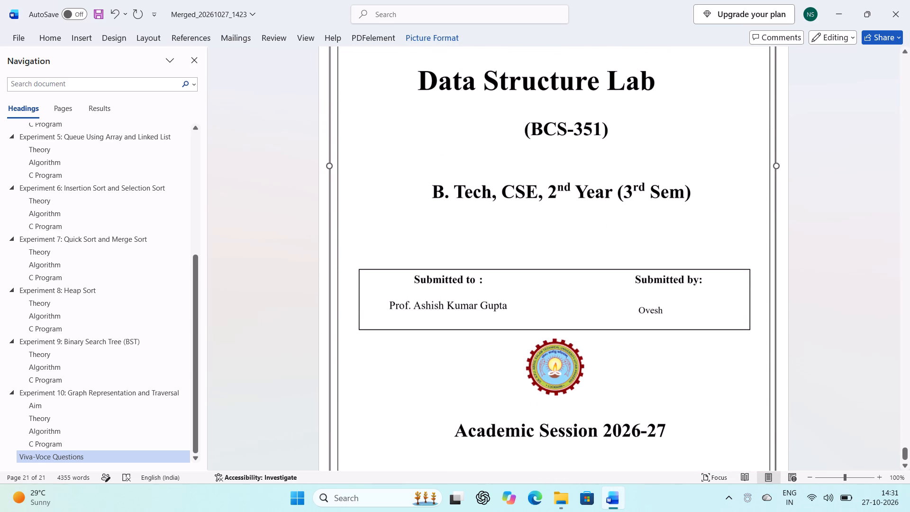
Show the document's page thumbnails and go to the front page, thumbnail 19.
click(63, 110)
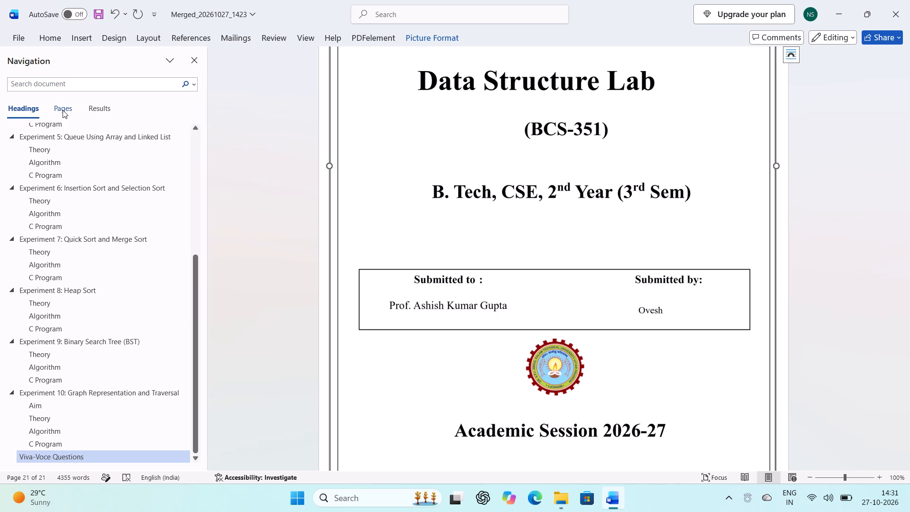
click(92, 429)
triple_click(92, 429)
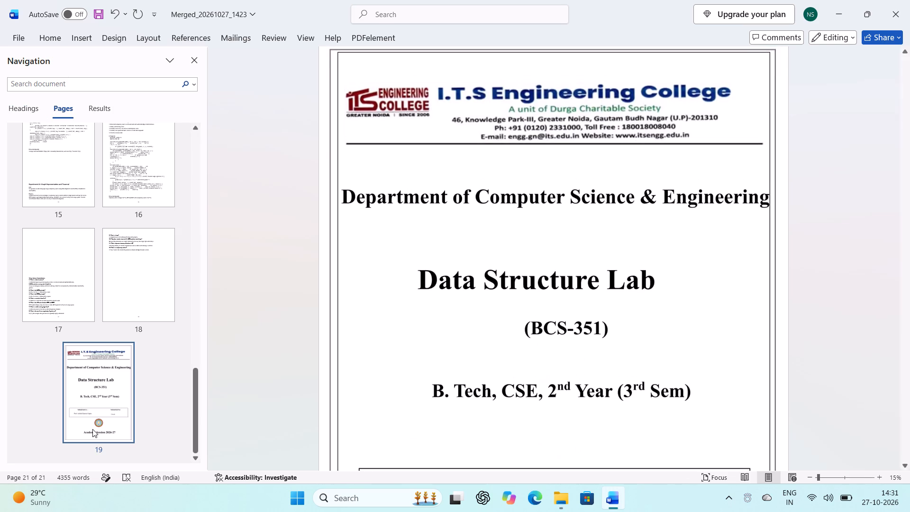
double_click(92, 429)
right_click(92, 429)
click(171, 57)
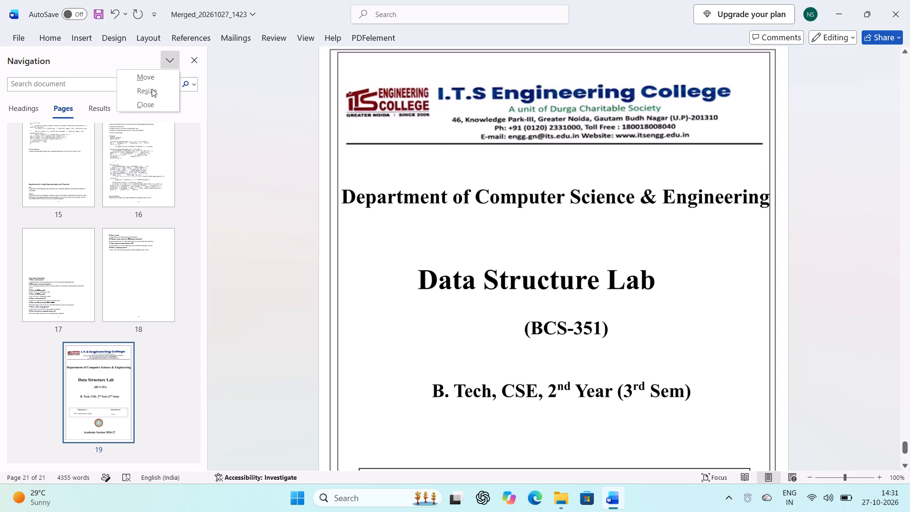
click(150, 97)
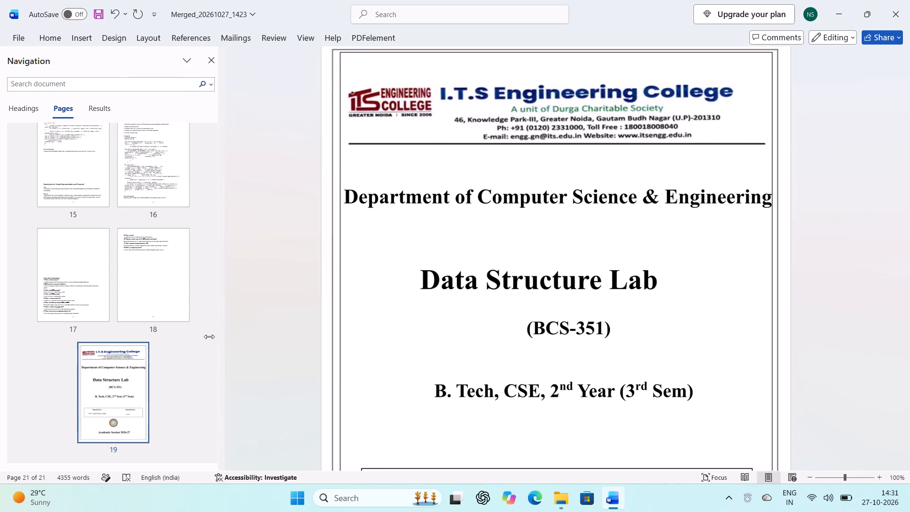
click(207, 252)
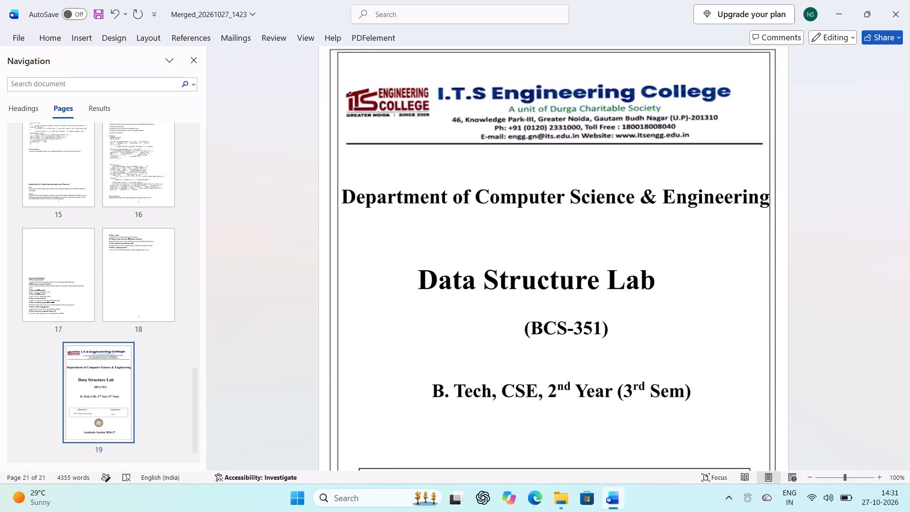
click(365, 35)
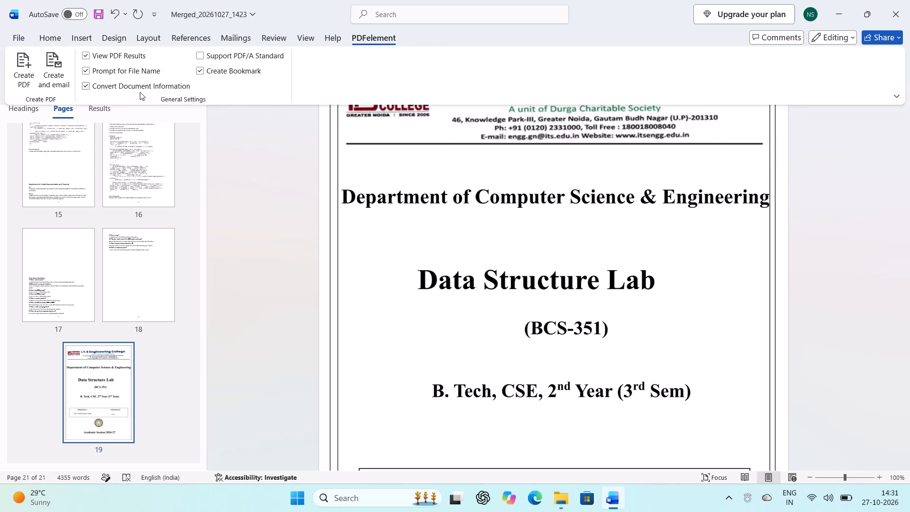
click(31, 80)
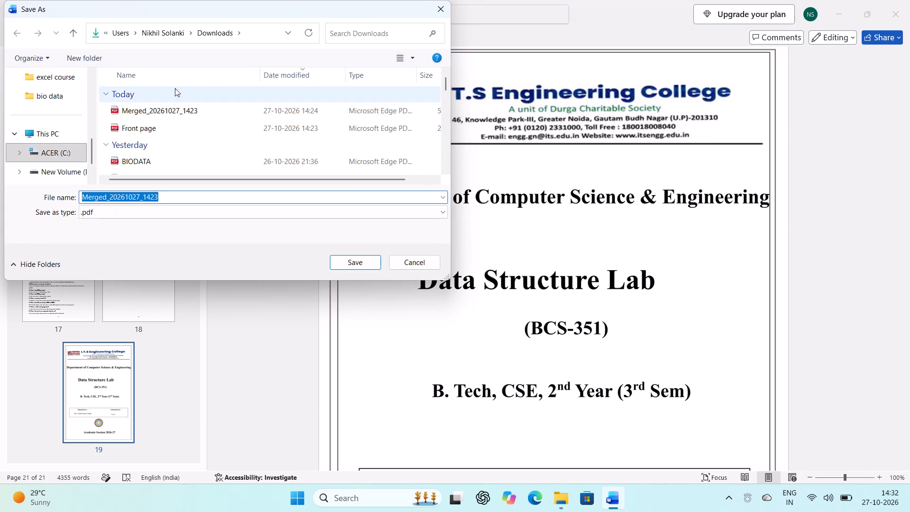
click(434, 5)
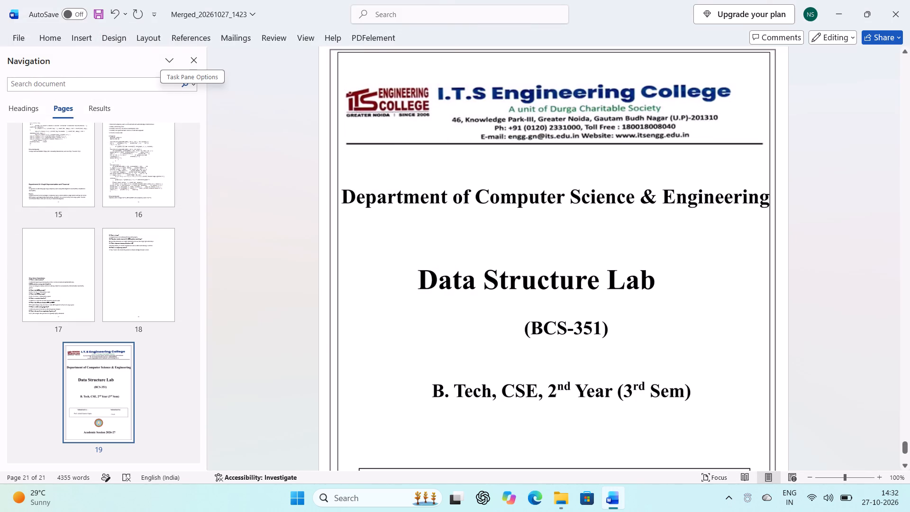
Toggle the Create Bookmark option in PDFelement's general PDF creation settings.
click(373, 41)
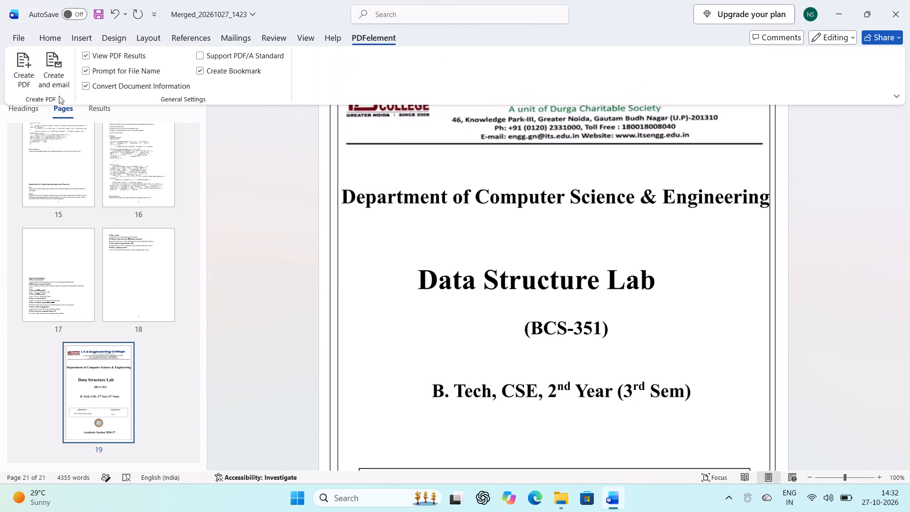
click(180, 95)
click(180, 97)
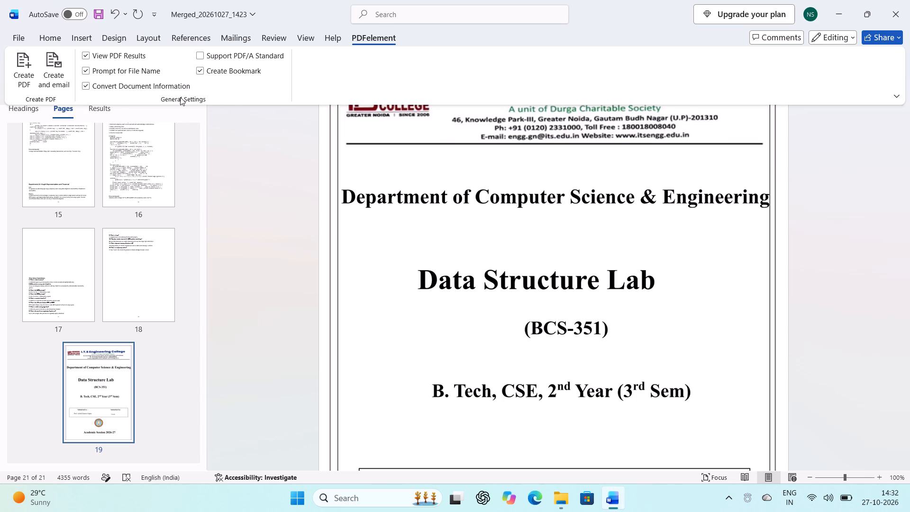
double_click(180, 98)
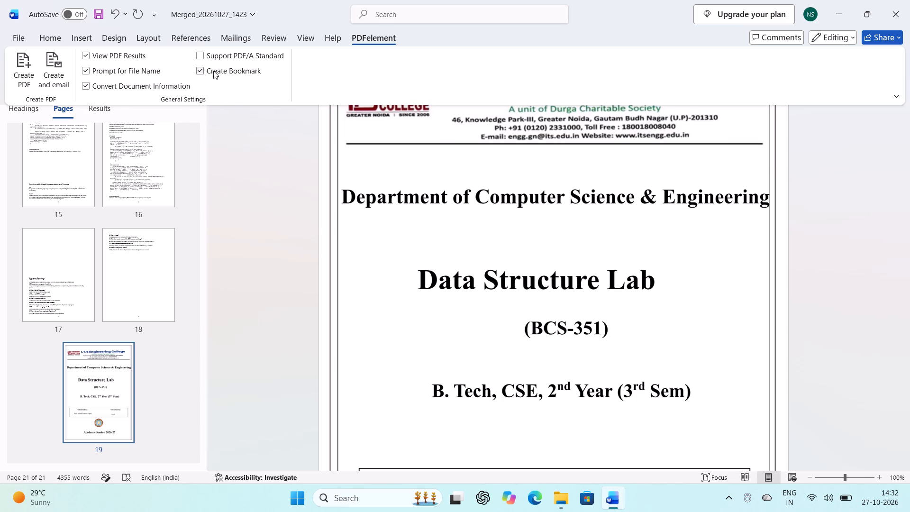
click(202, 73)
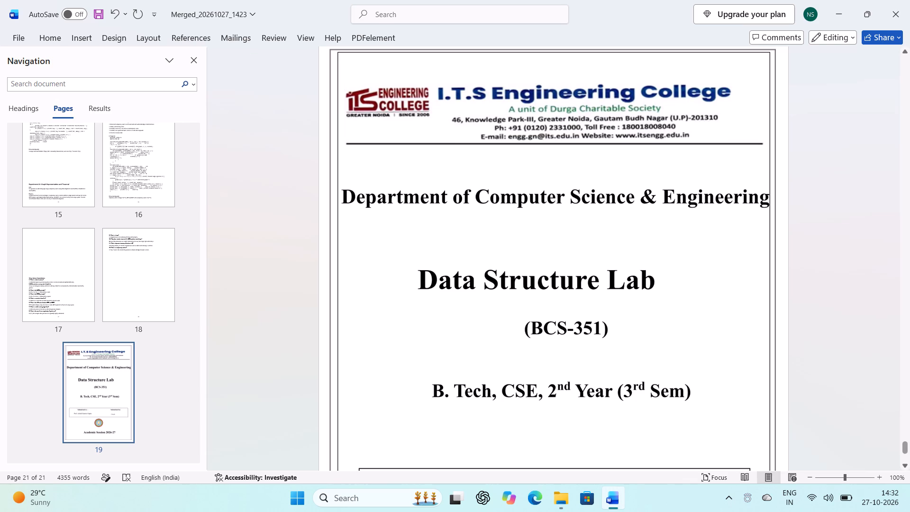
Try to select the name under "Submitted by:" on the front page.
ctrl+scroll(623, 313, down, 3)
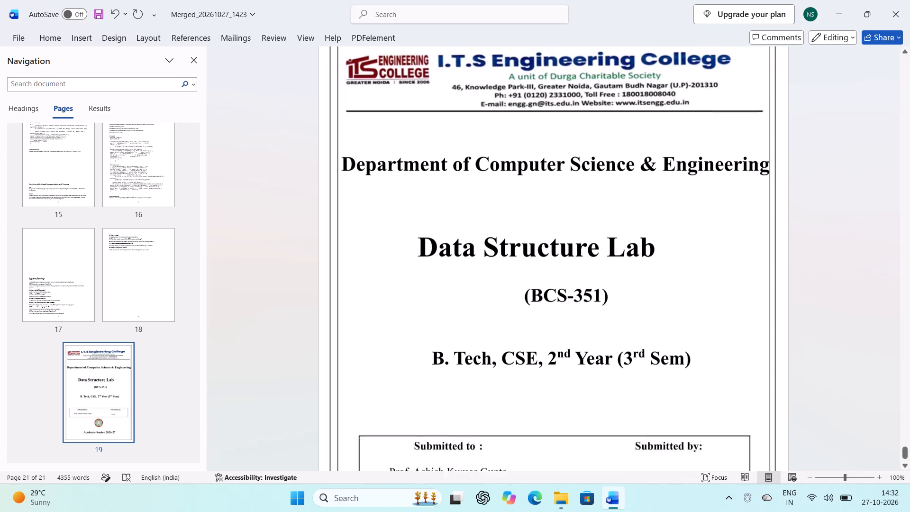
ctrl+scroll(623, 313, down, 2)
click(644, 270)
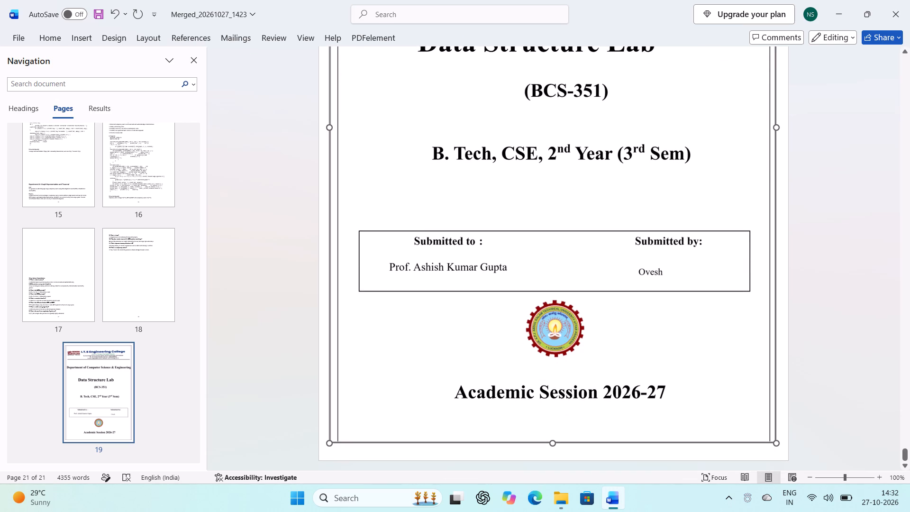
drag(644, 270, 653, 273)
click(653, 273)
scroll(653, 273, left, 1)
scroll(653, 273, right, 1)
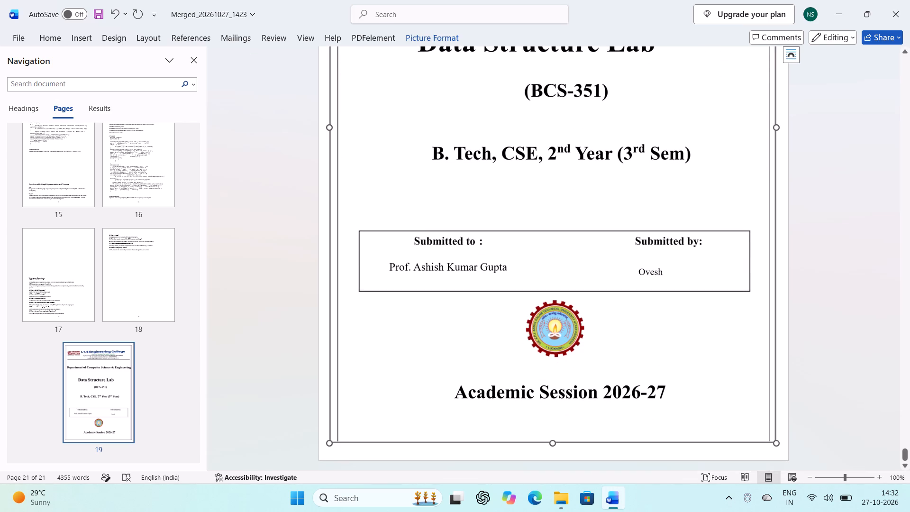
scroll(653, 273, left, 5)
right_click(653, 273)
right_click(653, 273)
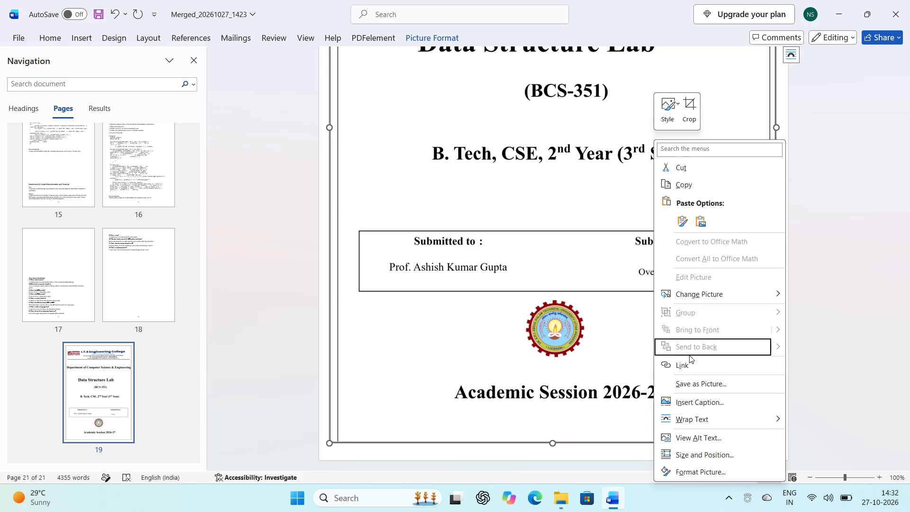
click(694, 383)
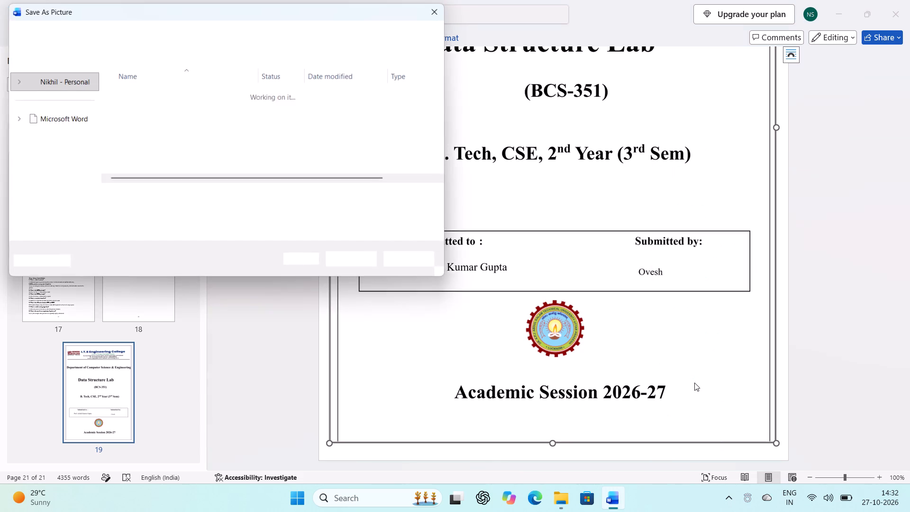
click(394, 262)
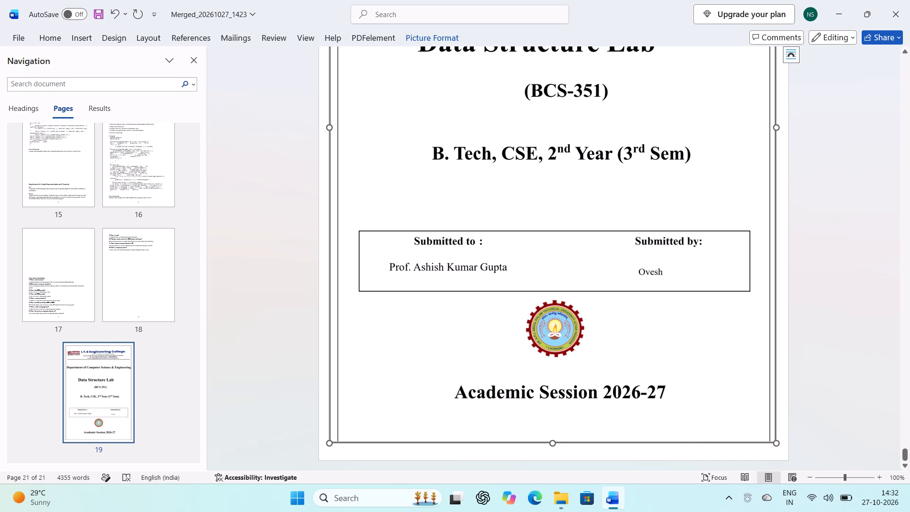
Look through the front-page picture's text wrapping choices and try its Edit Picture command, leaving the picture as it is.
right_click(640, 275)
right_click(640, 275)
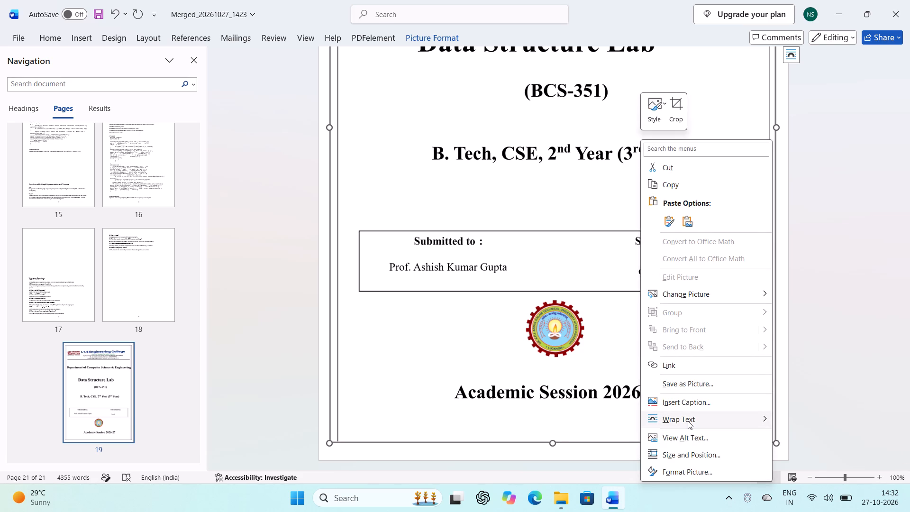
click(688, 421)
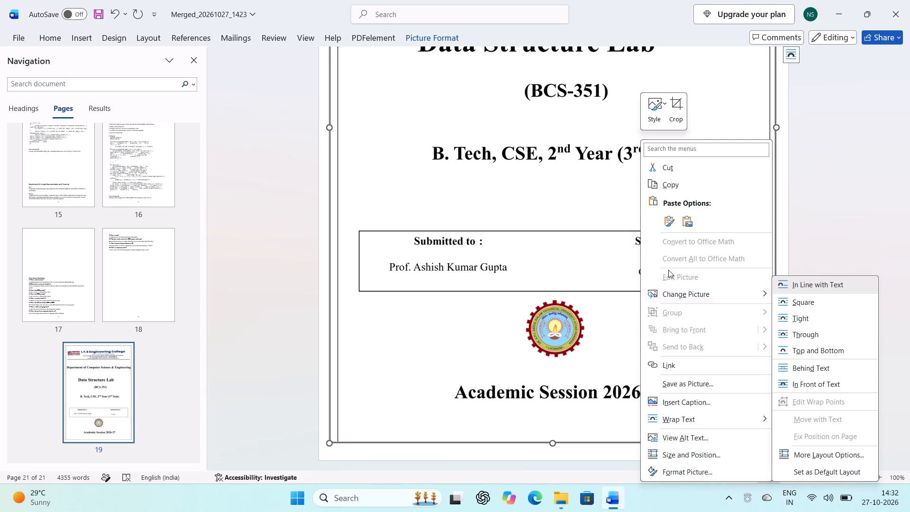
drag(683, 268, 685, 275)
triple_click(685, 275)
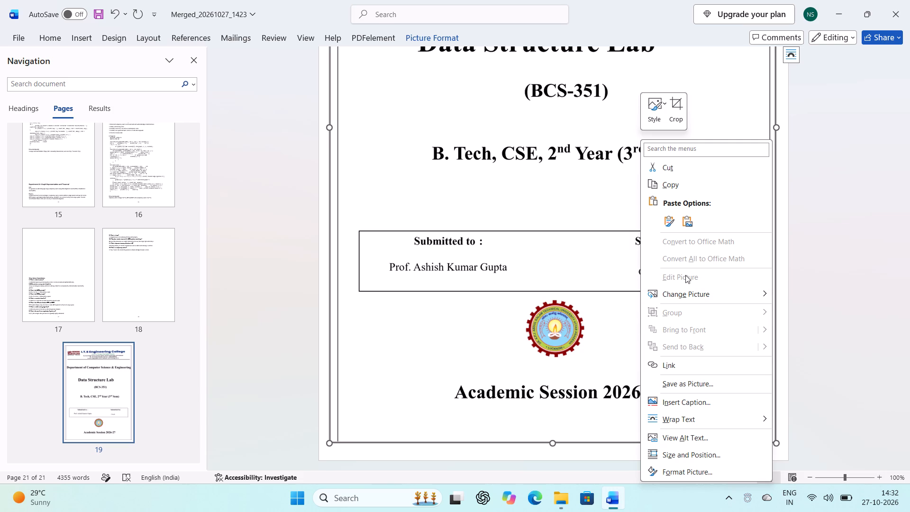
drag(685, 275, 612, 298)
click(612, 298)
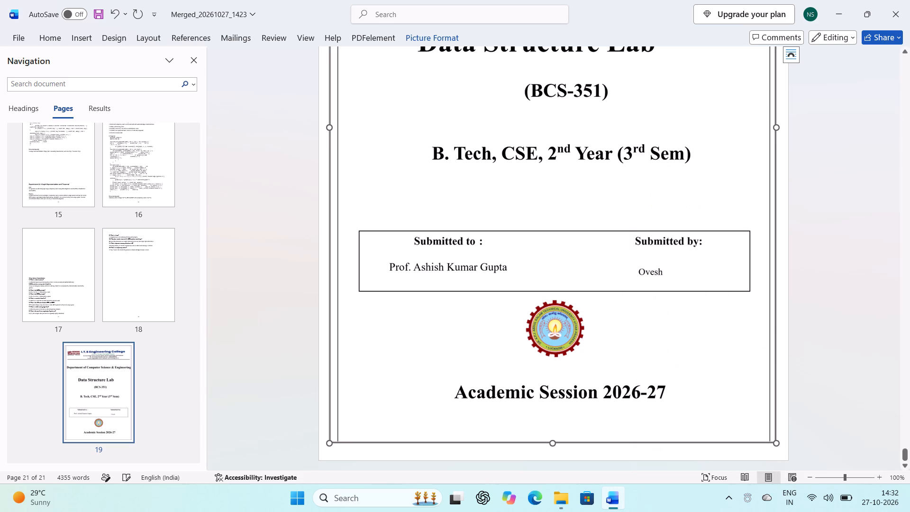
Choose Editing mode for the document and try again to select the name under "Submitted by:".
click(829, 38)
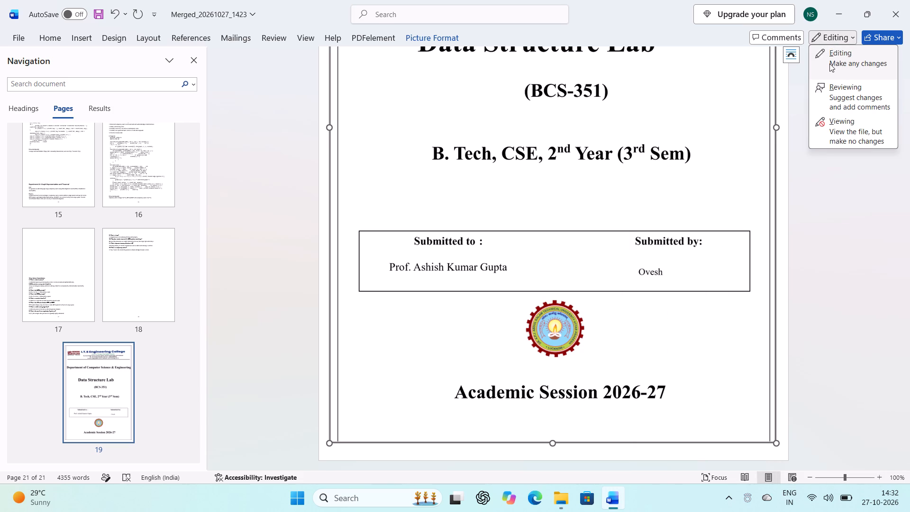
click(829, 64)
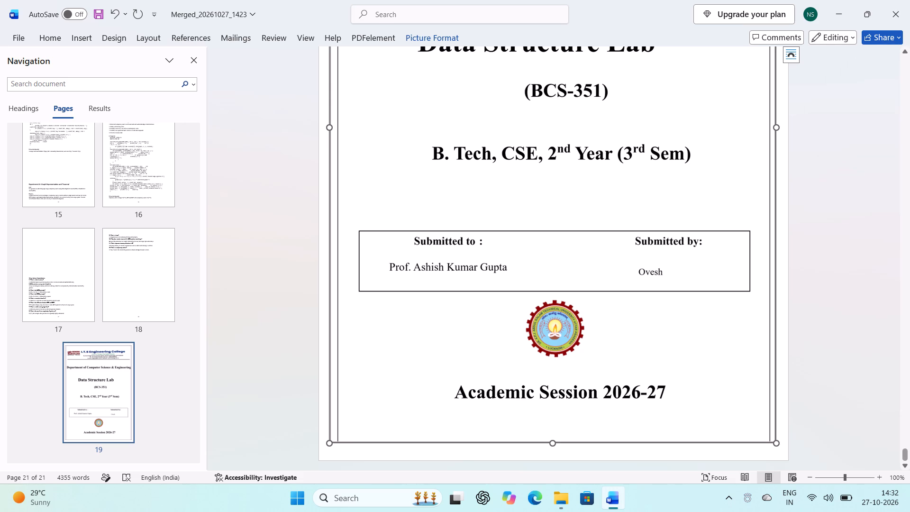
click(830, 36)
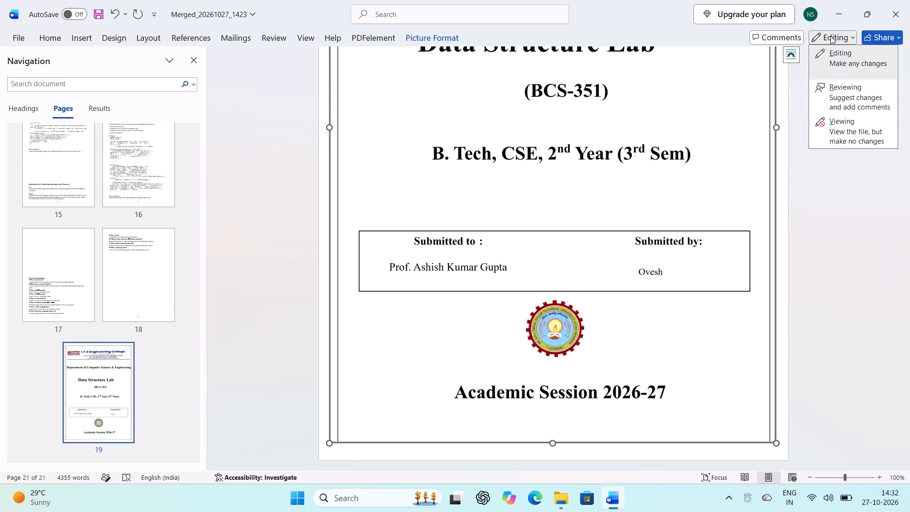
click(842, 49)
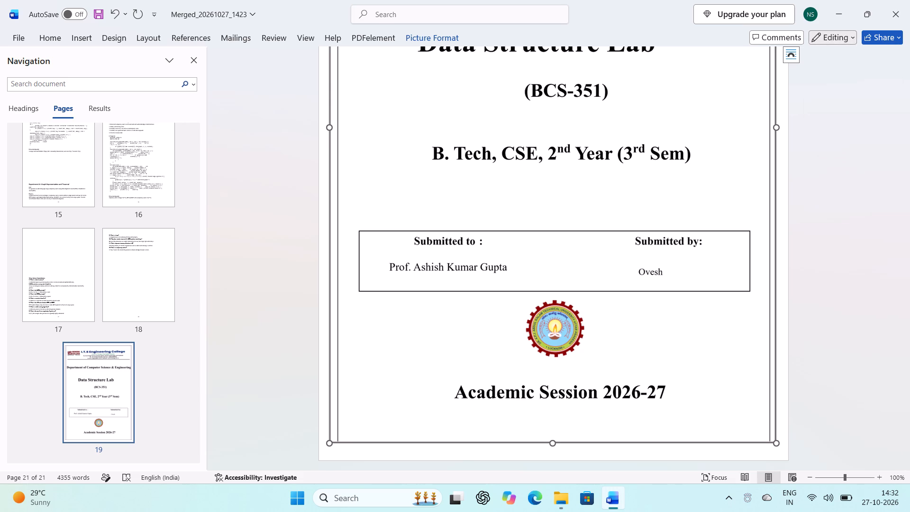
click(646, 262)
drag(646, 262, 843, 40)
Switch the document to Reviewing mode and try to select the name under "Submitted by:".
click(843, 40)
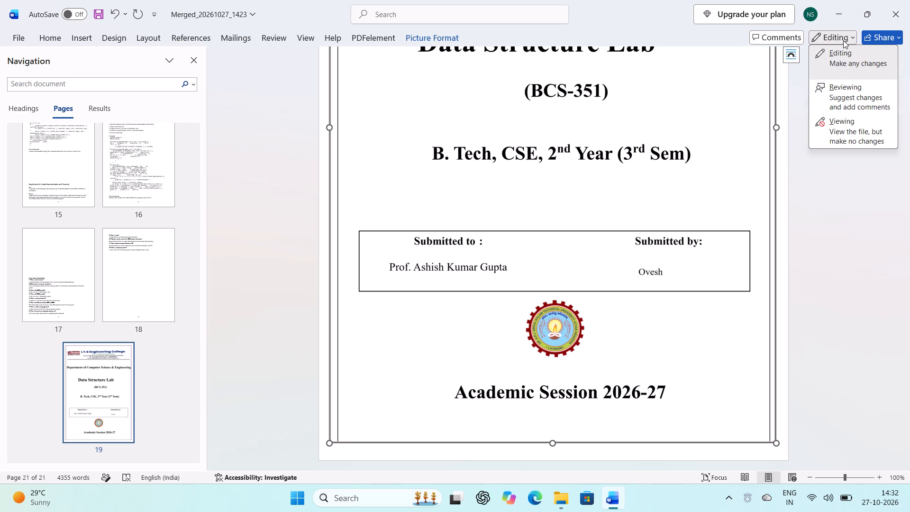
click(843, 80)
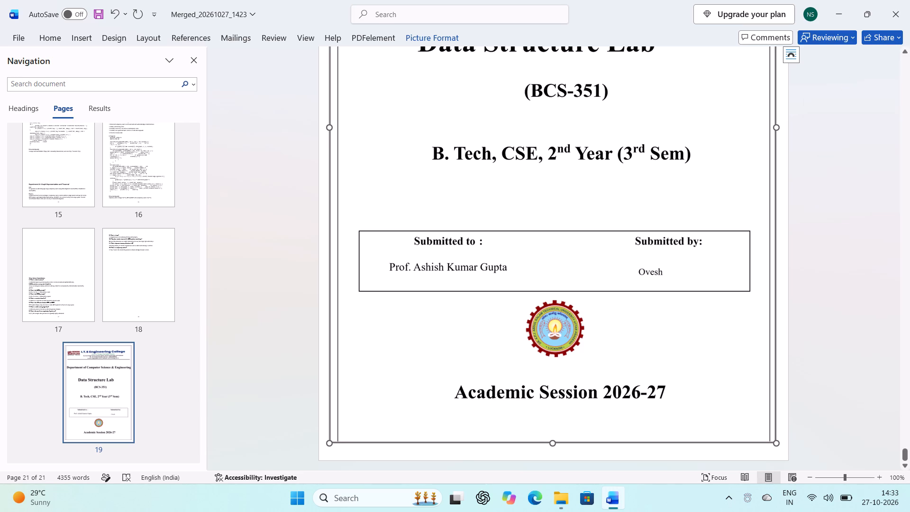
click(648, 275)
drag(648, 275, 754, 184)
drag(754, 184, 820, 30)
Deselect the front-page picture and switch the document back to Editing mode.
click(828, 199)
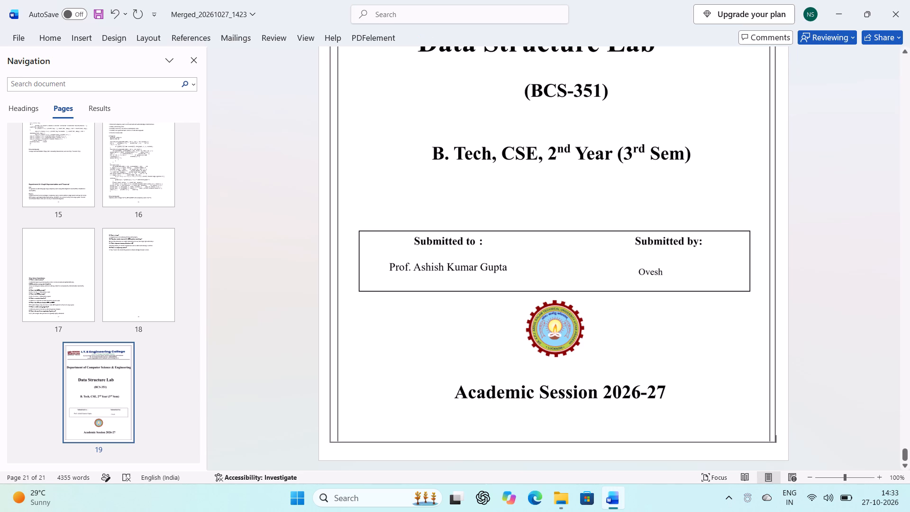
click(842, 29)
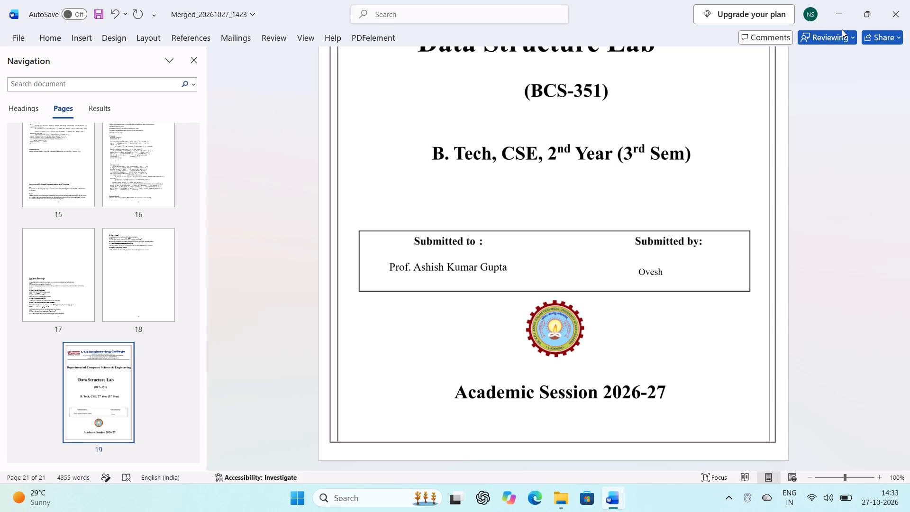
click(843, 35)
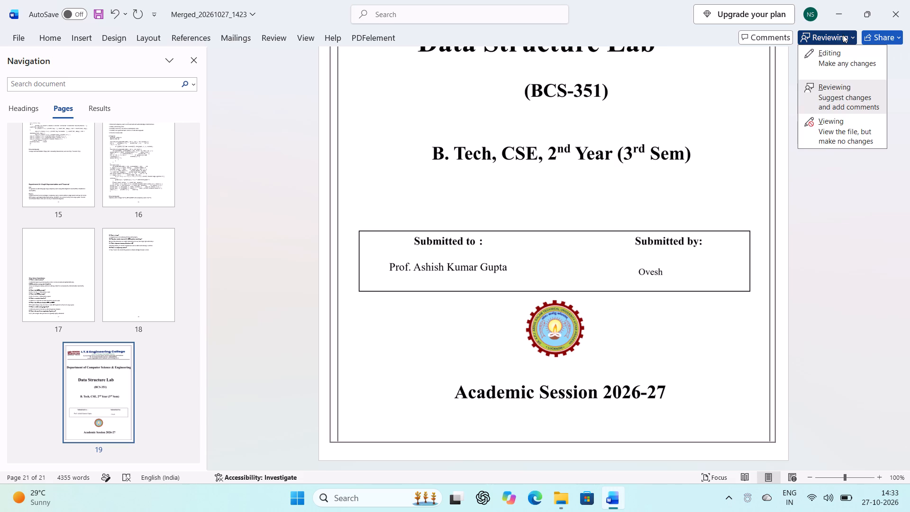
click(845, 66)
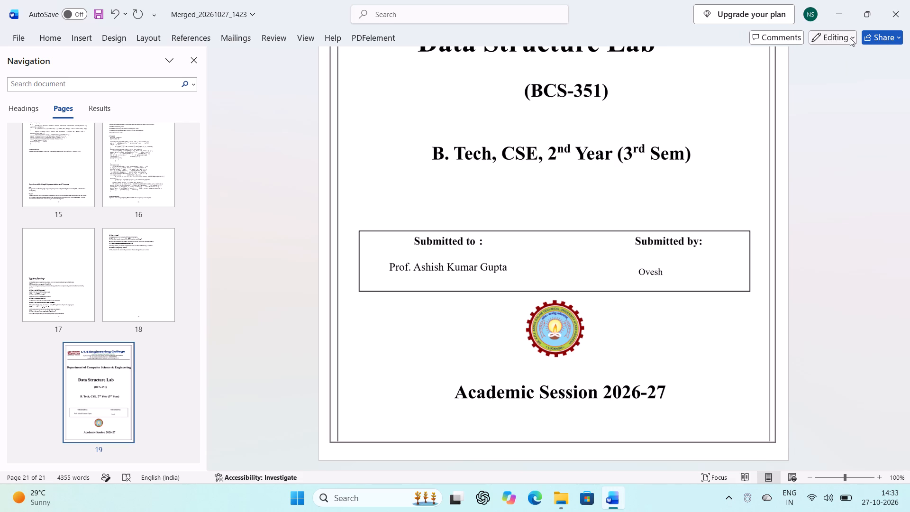
Switch the document to Viewing mode and try to enter text over the name under "Submitted by:".
click(850, 38)
click(852, 133)
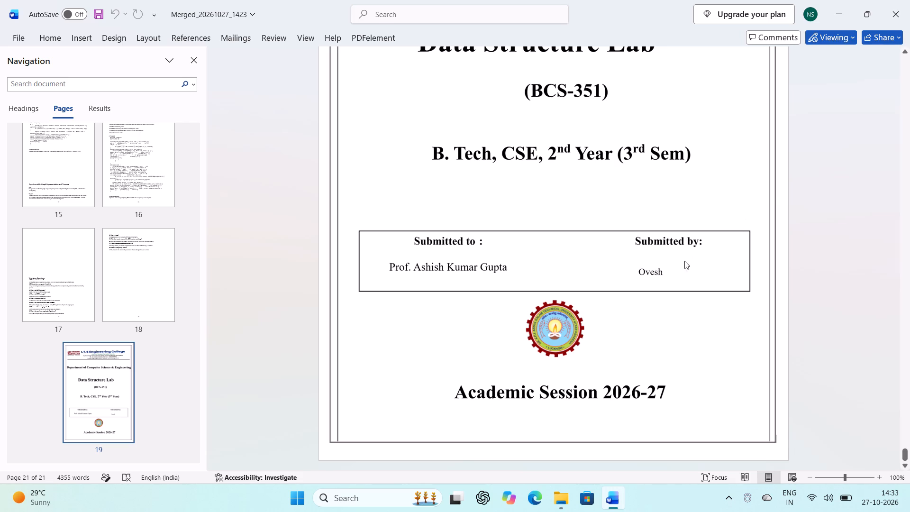
drag(637, 279, 640, 275)
click(640, 275)
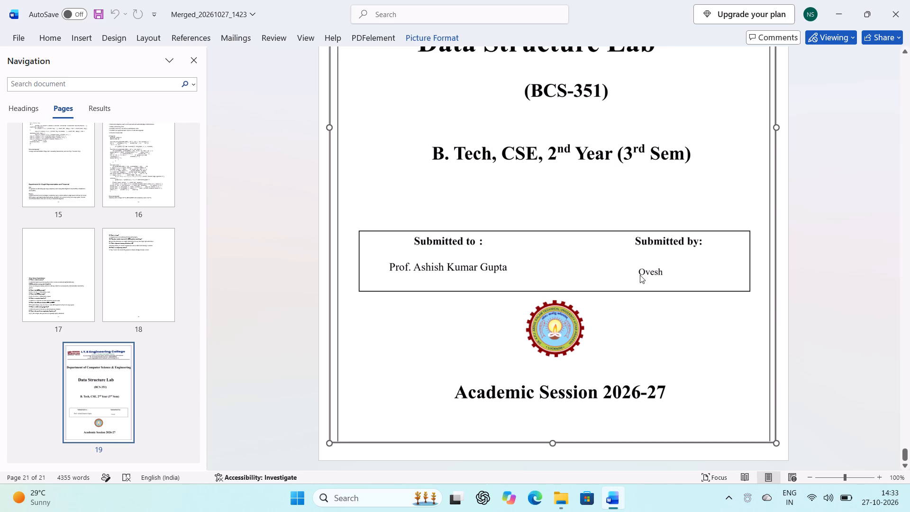
click(640, 274)
drag(640, 274, 640, 266)
triple_click(640, 266)
key(space)
key(ctrl+alt+g)
text(b.mmb b b b)
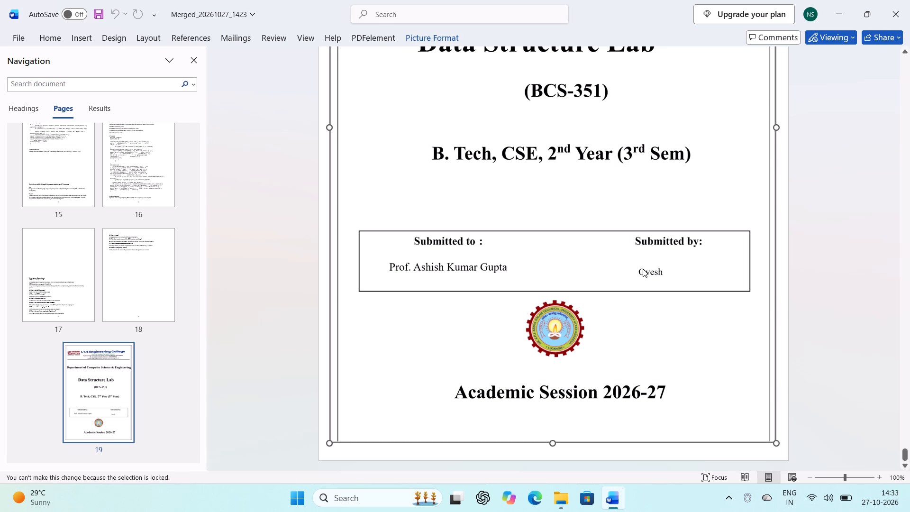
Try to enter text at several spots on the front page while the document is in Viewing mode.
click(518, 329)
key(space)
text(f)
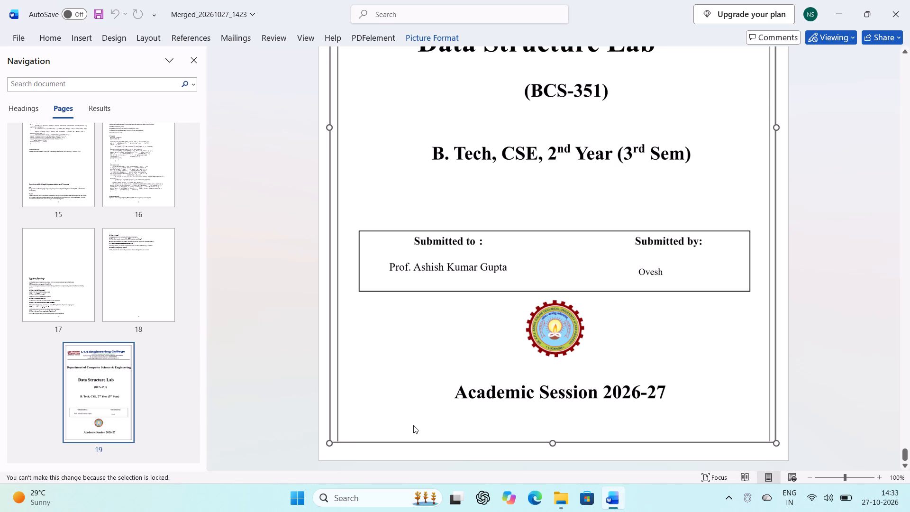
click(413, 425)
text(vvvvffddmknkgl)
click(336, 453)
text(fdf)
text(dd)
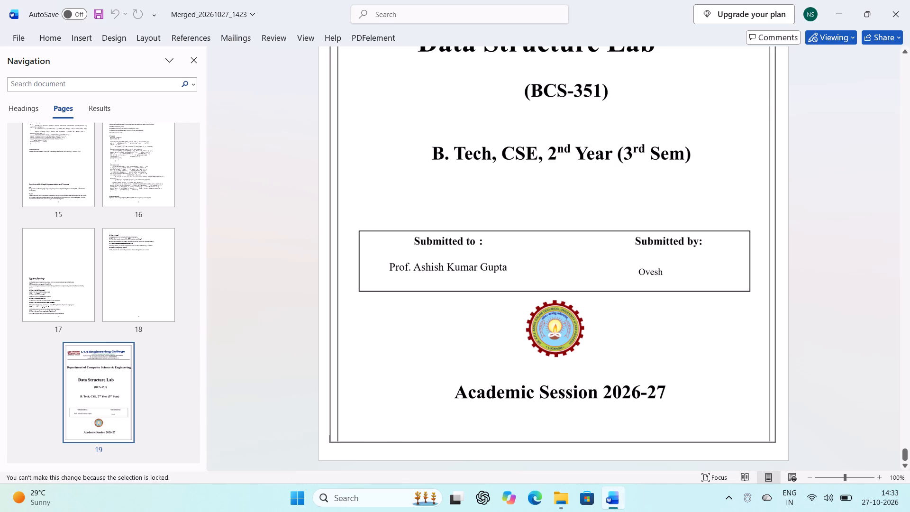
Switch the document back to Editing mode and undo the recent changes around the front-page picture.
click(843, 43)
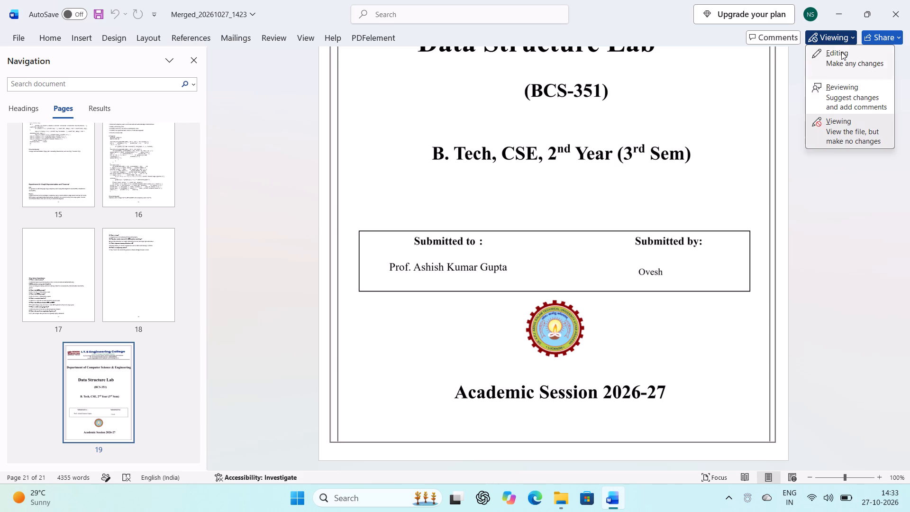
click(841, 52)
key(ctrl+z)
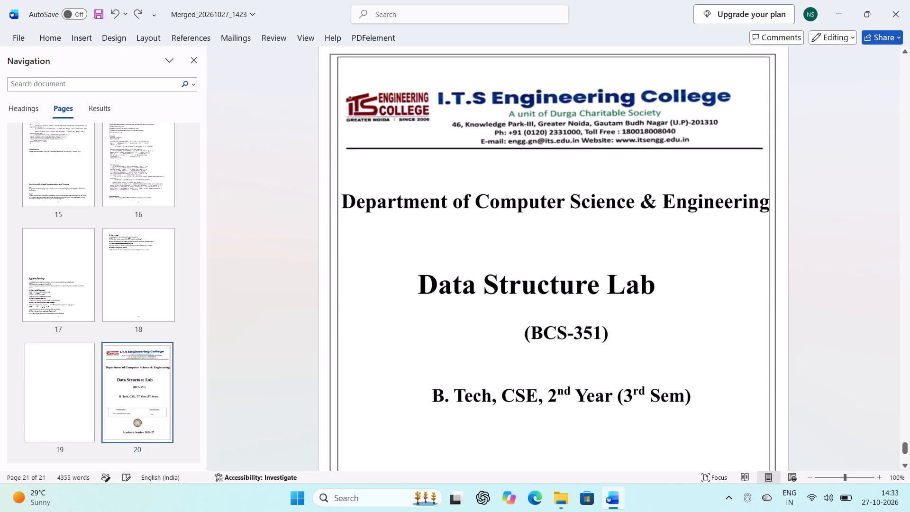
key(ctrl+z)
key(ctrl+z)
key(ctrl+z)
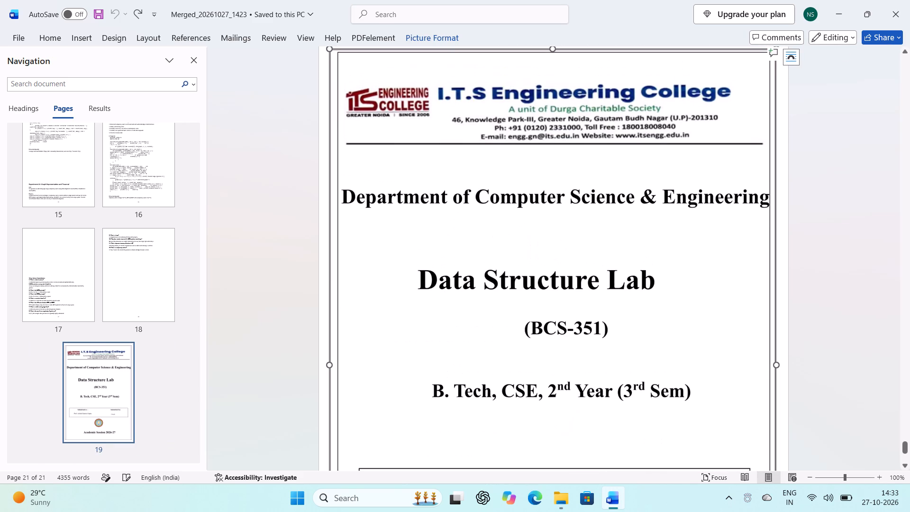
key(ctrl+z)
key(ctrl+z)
Examine the front-page picture's formatting options, including alt text, position, text wrapping, reset, artistic effects and corrections.
click(428, 37)
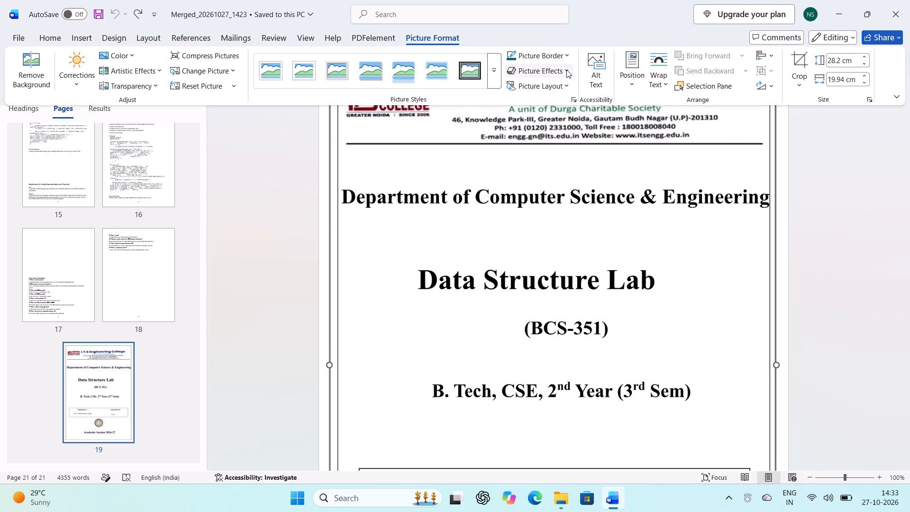
click(600, 76)
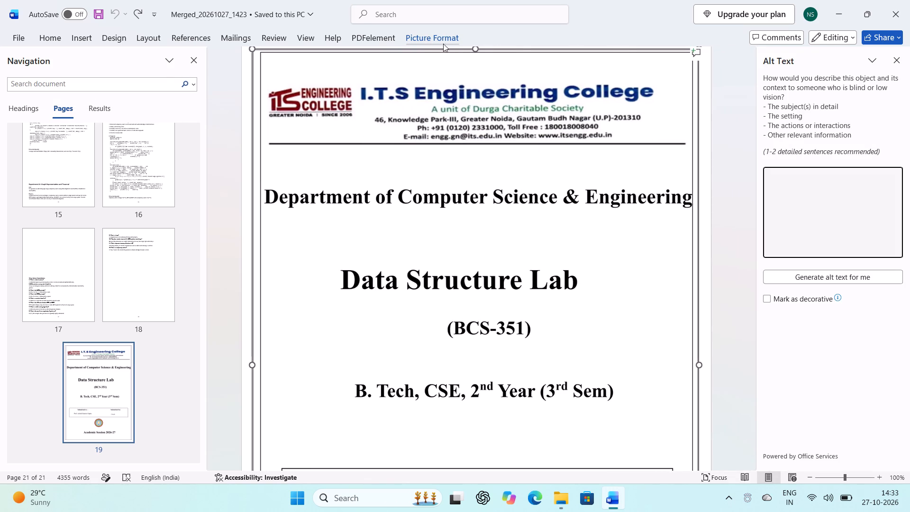
click(431, 38)
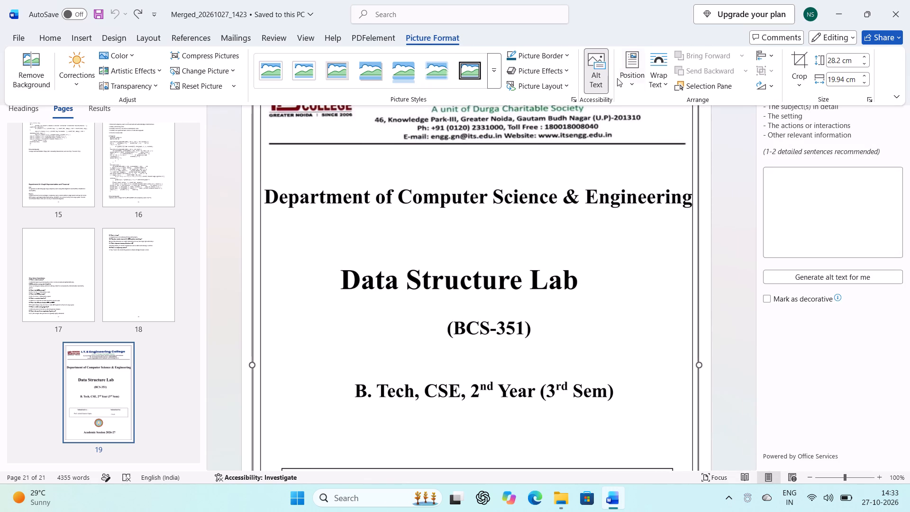
click(629, 79)
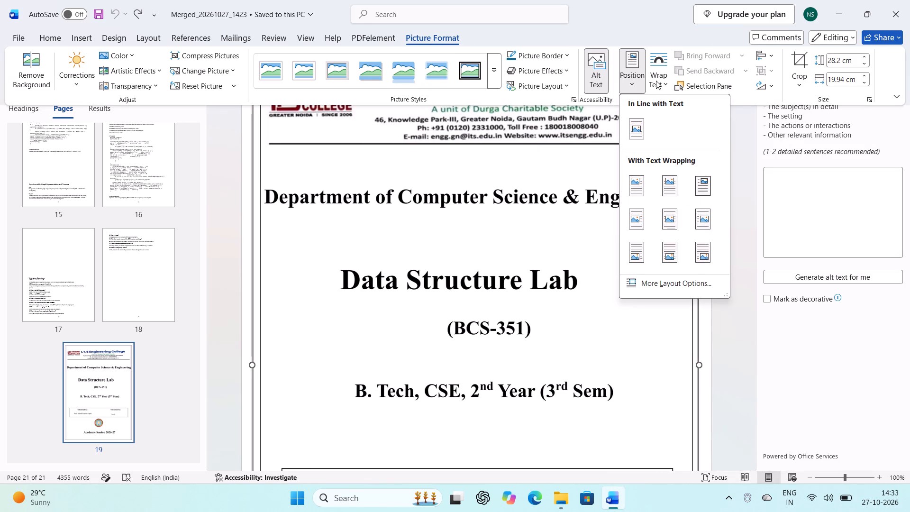
click(658, 81)
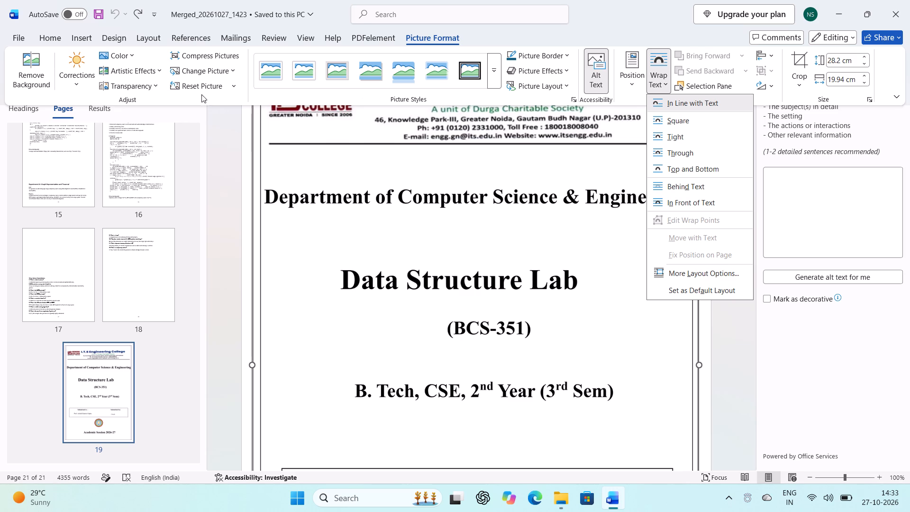
click(227, 82)
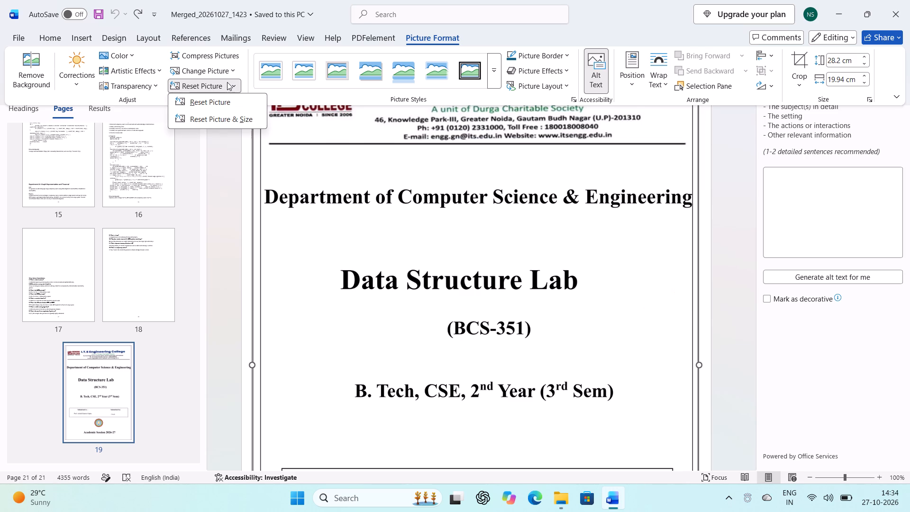
click(227, 82)
click(233, 71)
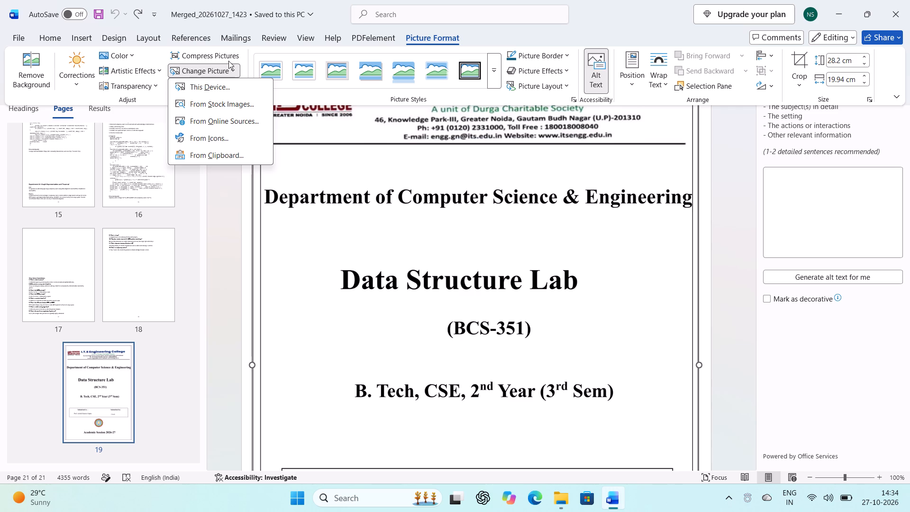
click(153, 66)
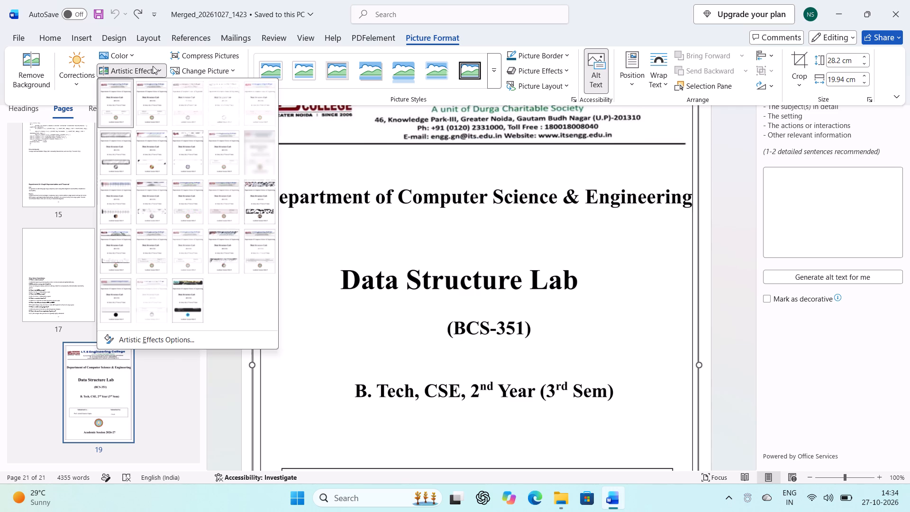
click(153, 66)
click(153, 66)
click(153, 66)
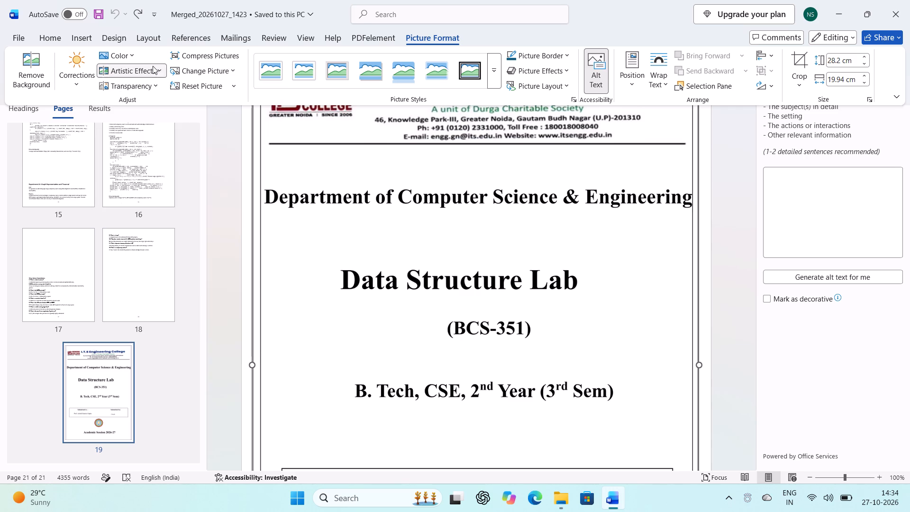
click(74, 86)
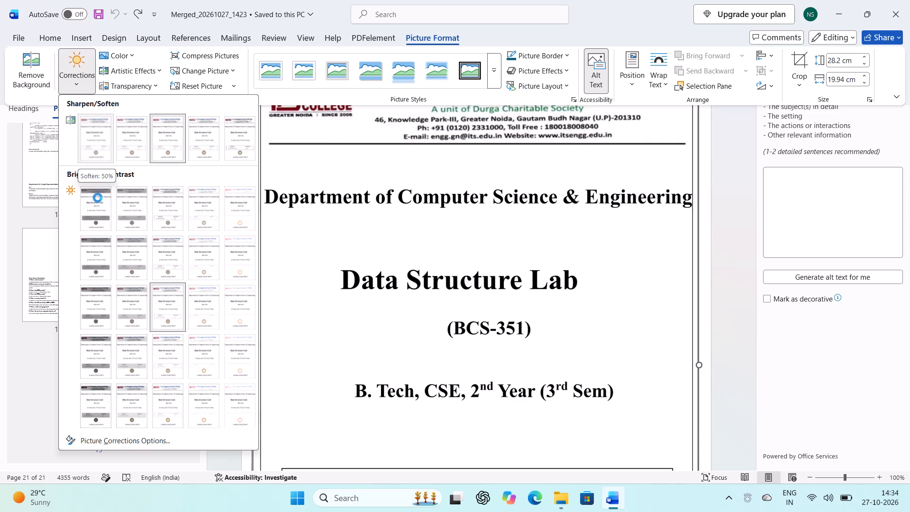
click(85, 73)
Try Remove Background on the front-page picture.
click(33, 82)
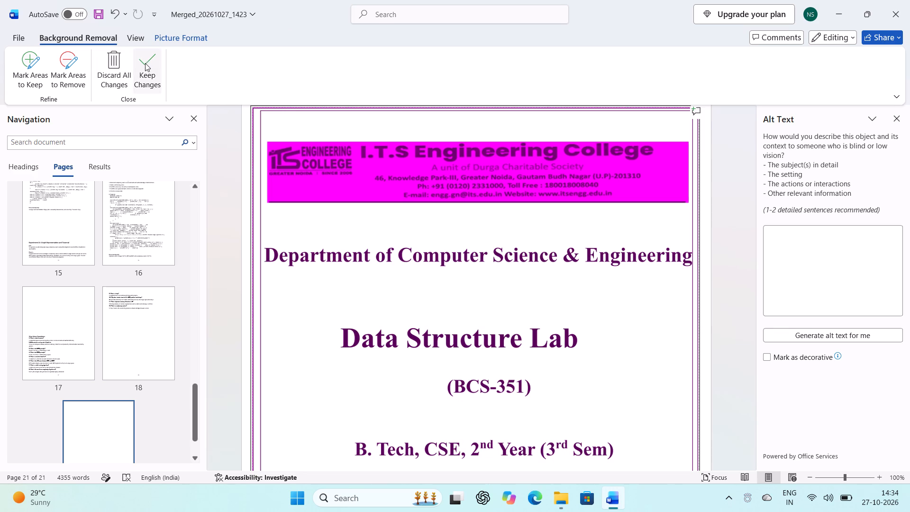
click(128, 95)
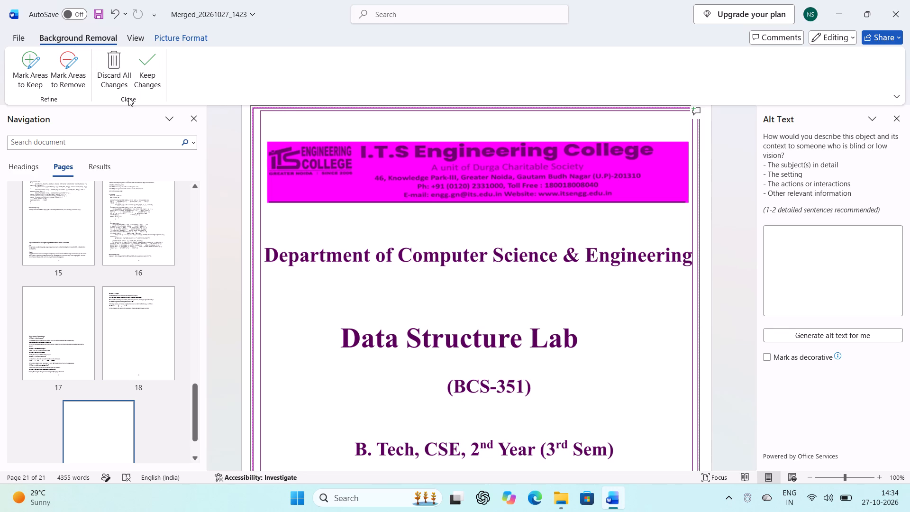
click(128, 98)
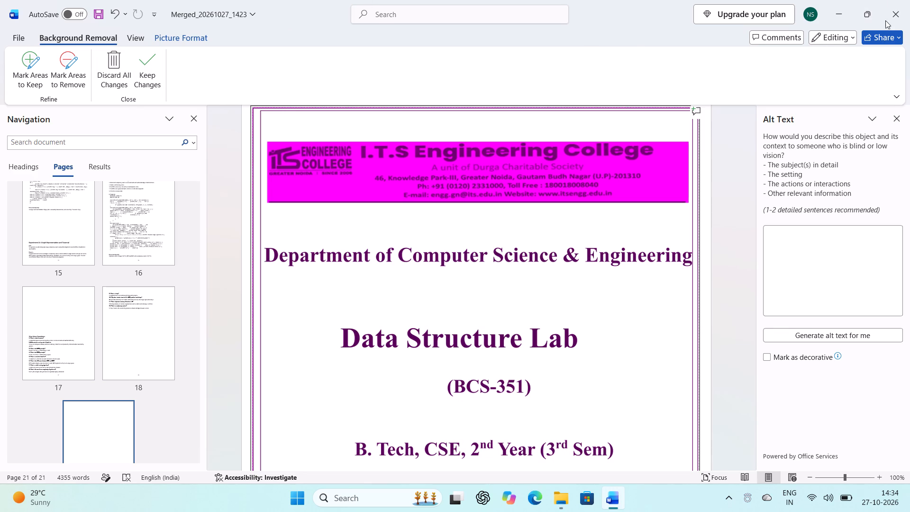
Close the Merged_20261027_1423 Word document without saving its changes.
click(890, 14)
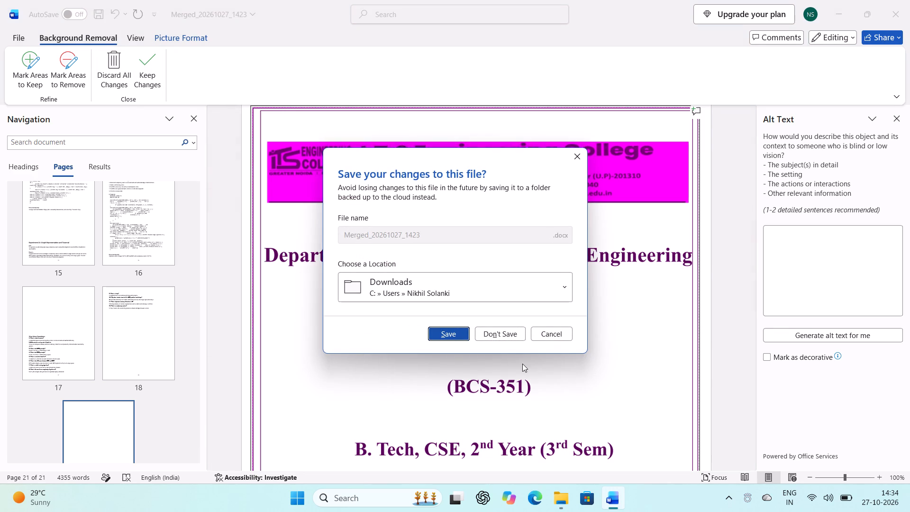
click(503, 331)
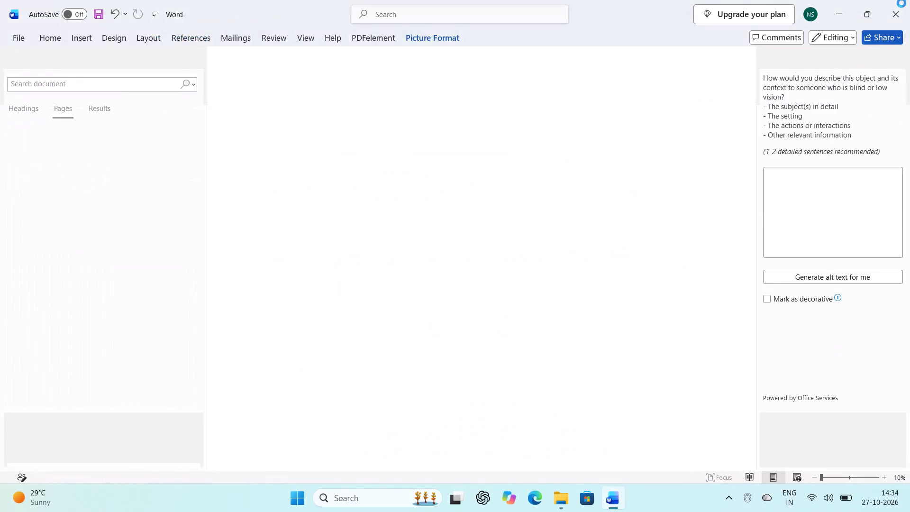
click(902, 3)
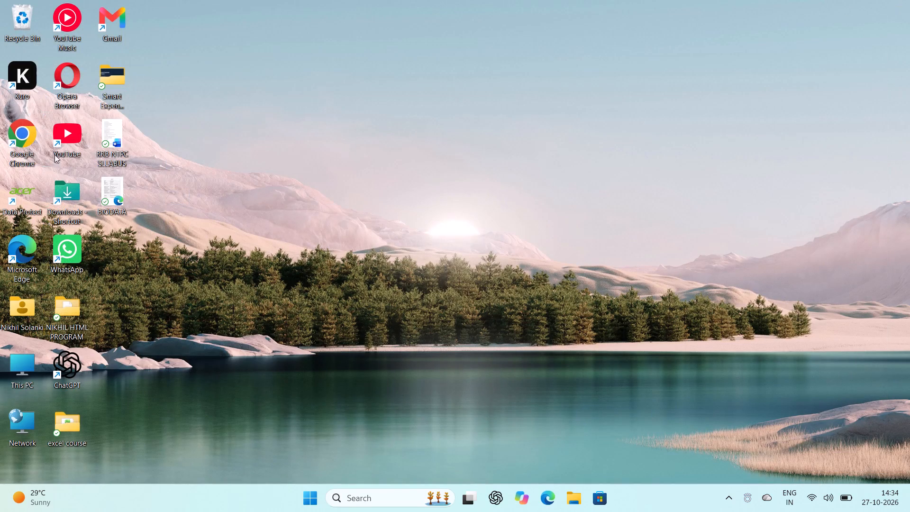
In Google Chrome, search for "pdf editor" and open iLovePDF's Edit PDF page.
double_click(30, 139)
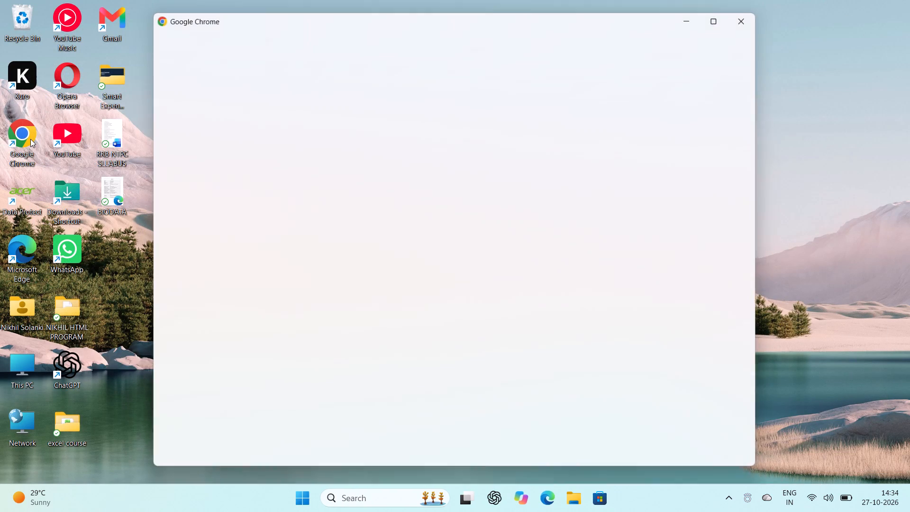
click(431, 278)
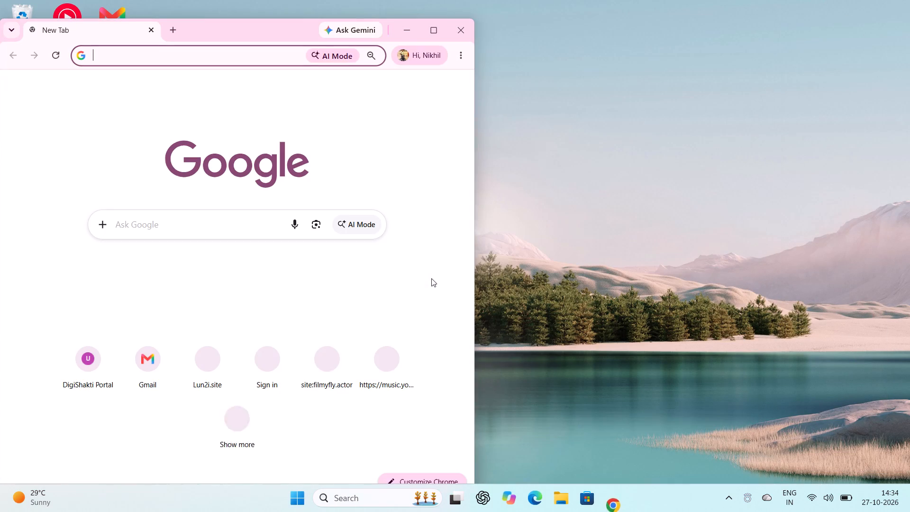
click(216, 223)
click(191, 256)
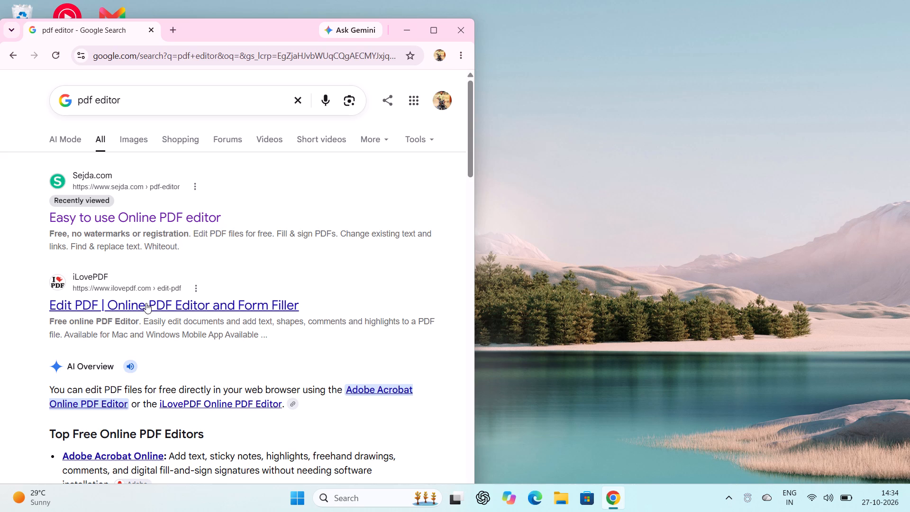
click(146, 303)
Load the Merged_20261027_1423 PDF from Downloads into the online editor.
click(215, 243)
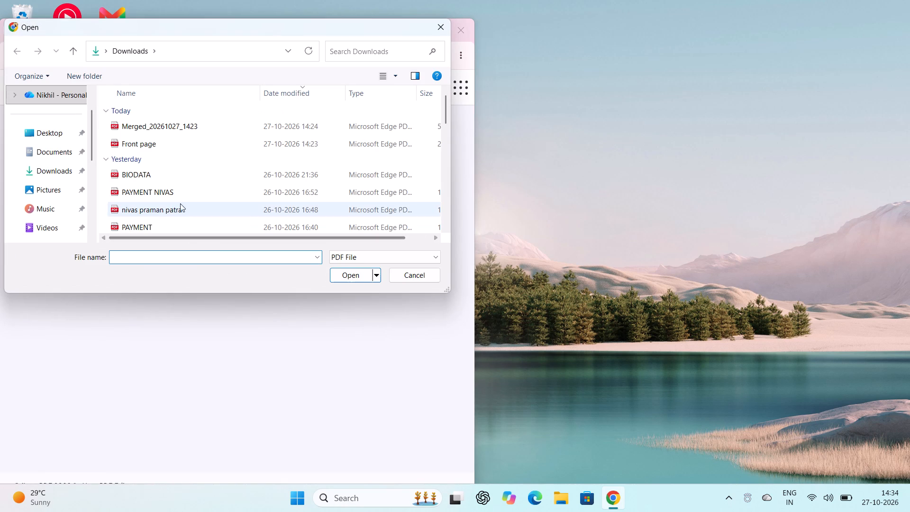
click(157, 123)
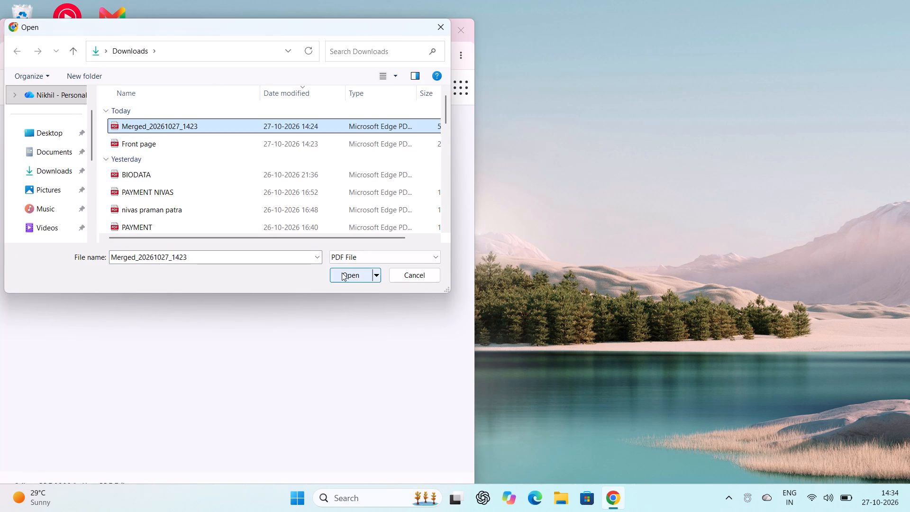
click(342, 273)
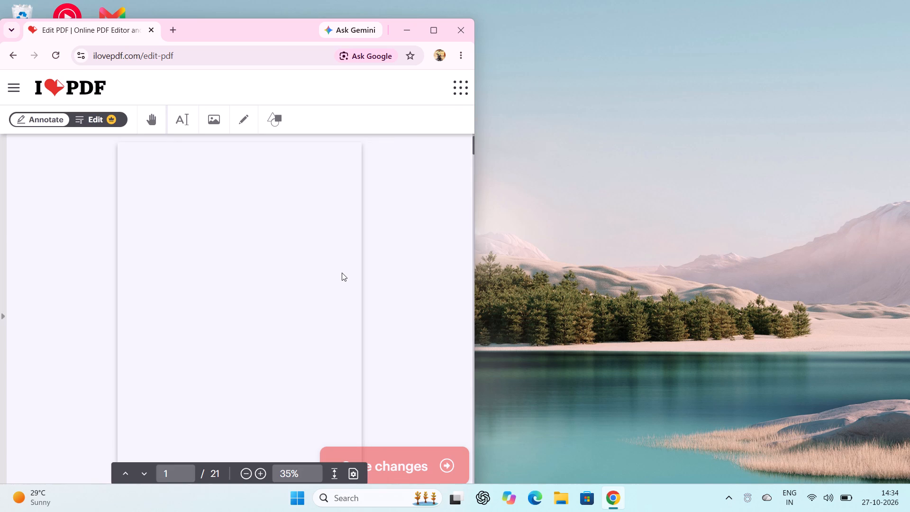
Switch the PDF from annotating to Edit mode and select the name under "Submitted by:" on page 21.
click(96, 115)
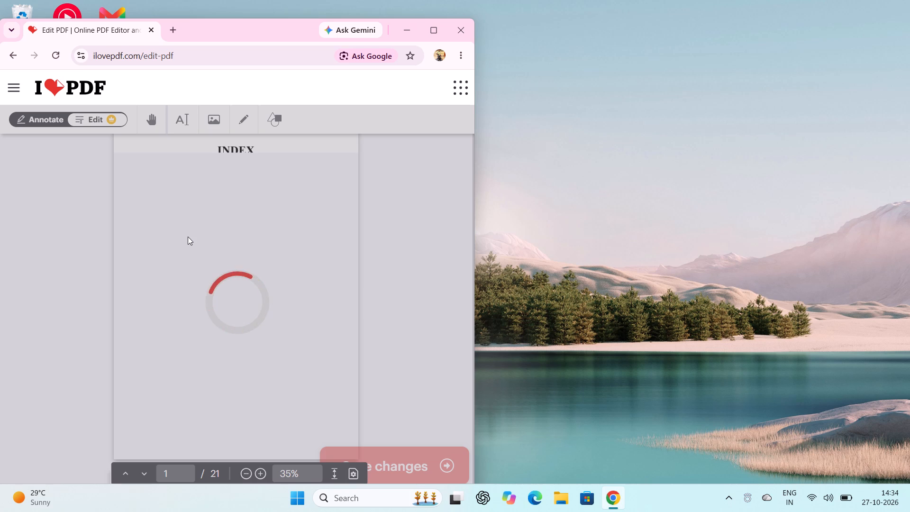
scroll(188, 237, down, 11)
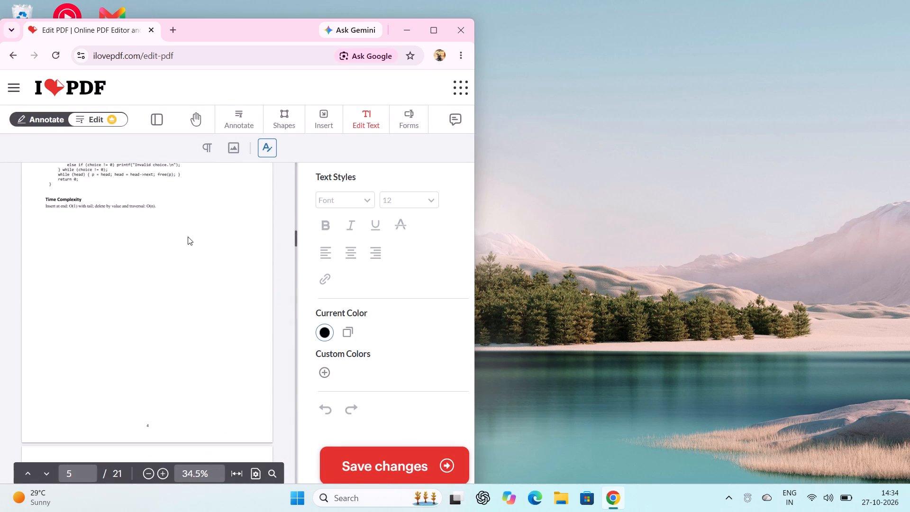
scroll(188, 237, down, 12)
scroll(188, 237, down, 9)
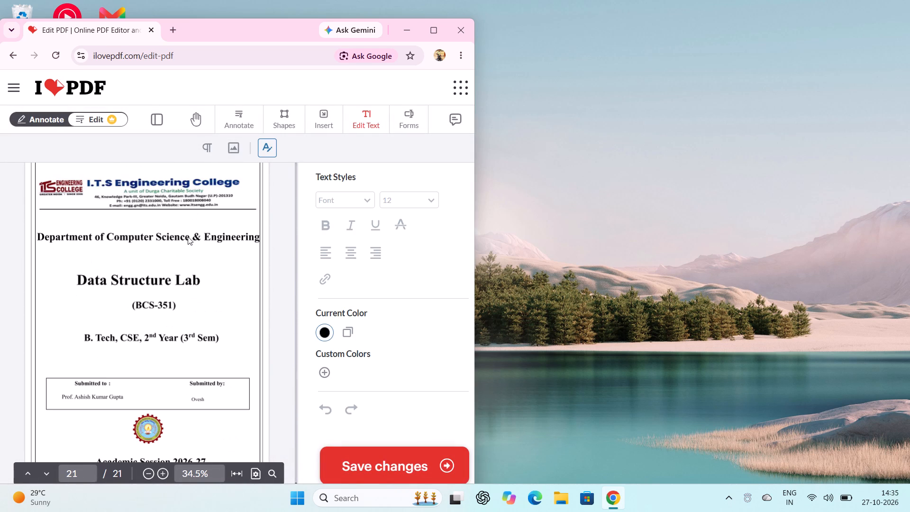
click(194, 400)
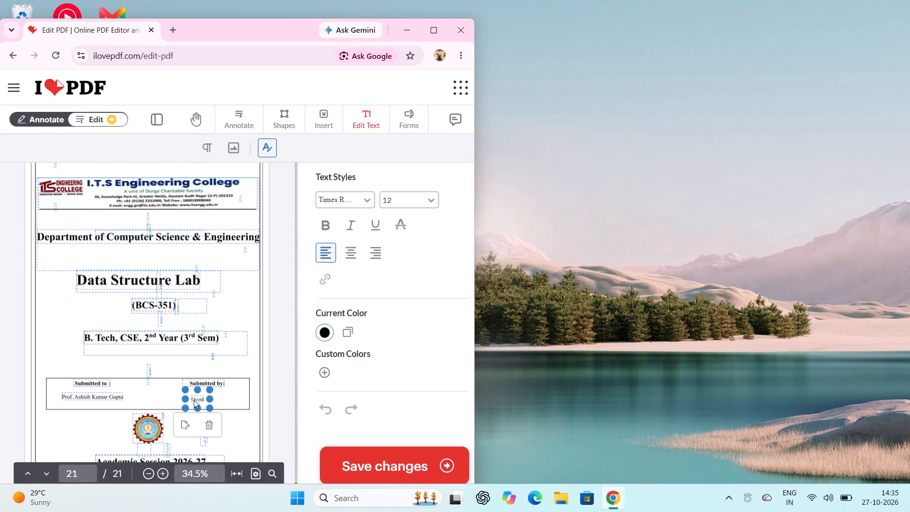
click(217, 438)
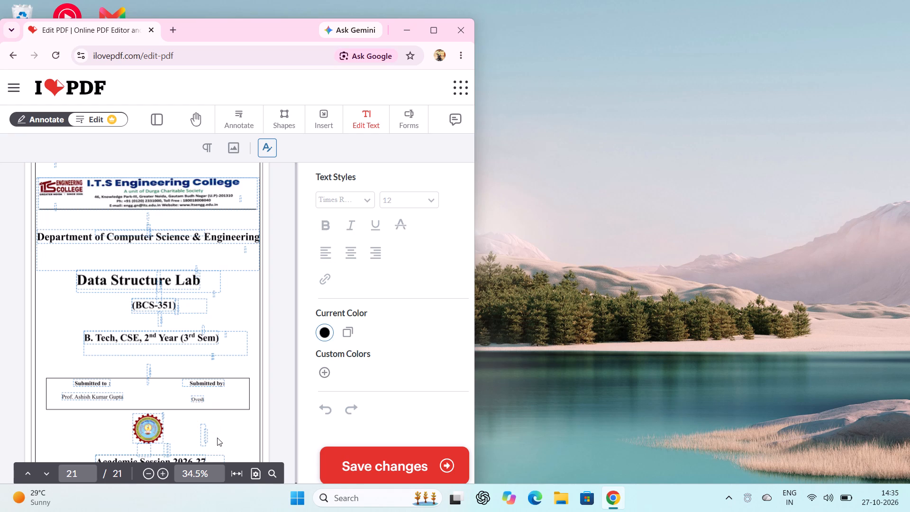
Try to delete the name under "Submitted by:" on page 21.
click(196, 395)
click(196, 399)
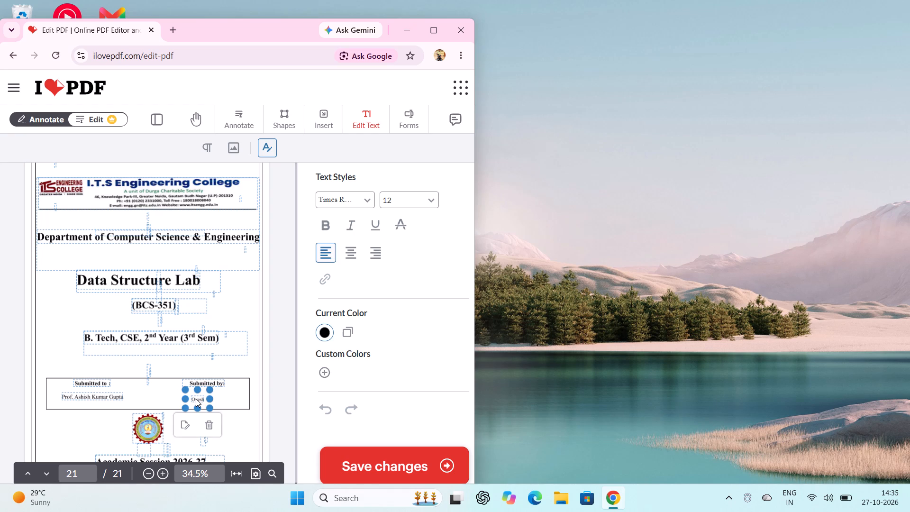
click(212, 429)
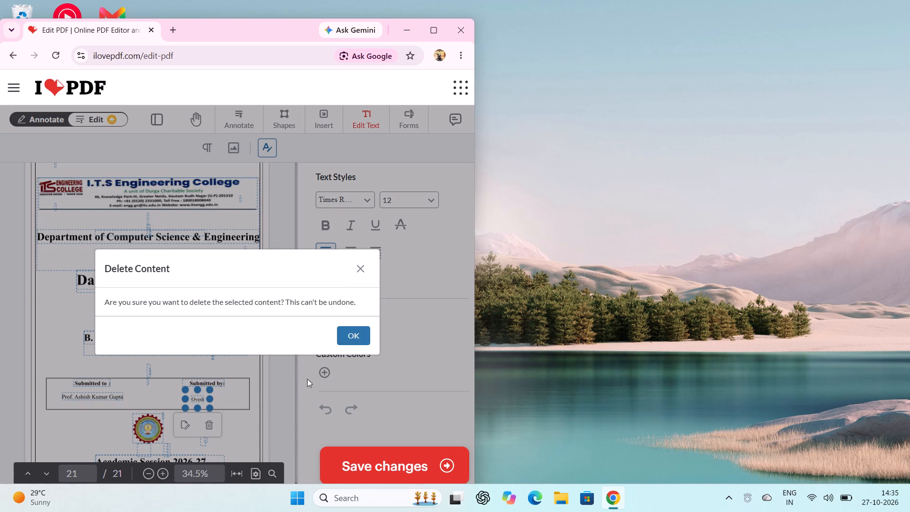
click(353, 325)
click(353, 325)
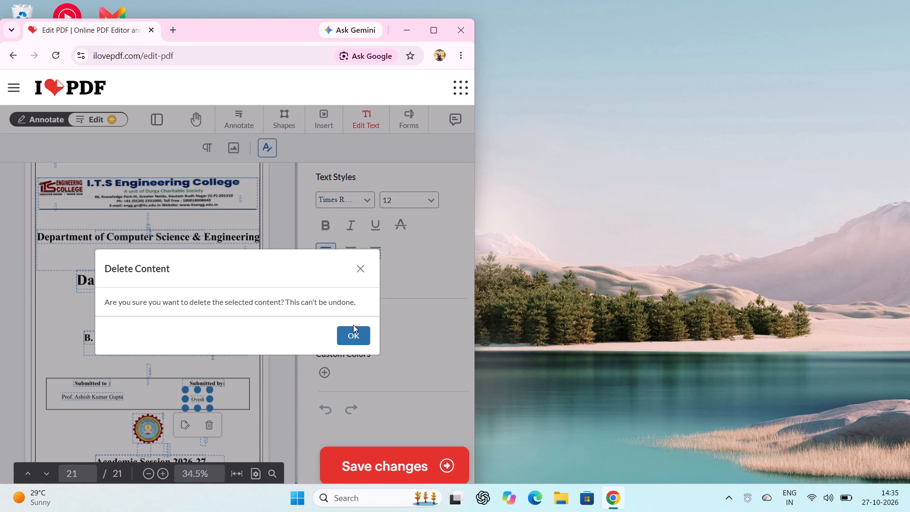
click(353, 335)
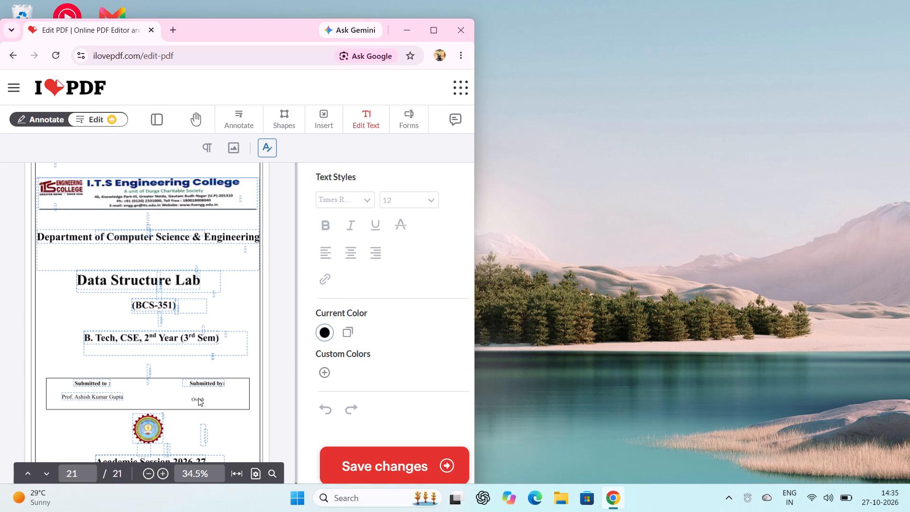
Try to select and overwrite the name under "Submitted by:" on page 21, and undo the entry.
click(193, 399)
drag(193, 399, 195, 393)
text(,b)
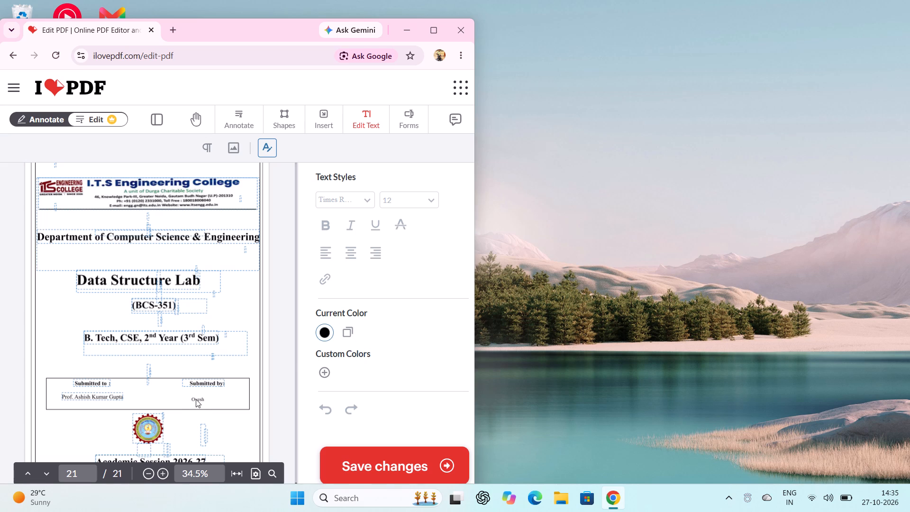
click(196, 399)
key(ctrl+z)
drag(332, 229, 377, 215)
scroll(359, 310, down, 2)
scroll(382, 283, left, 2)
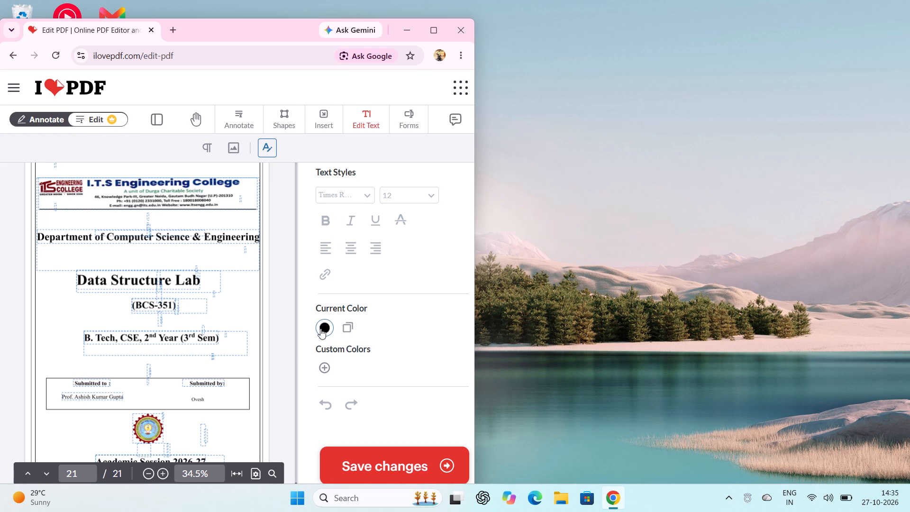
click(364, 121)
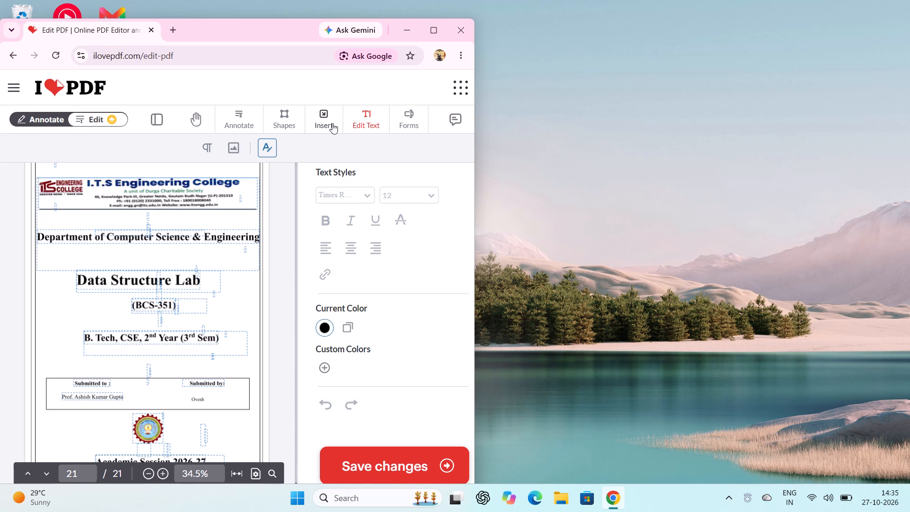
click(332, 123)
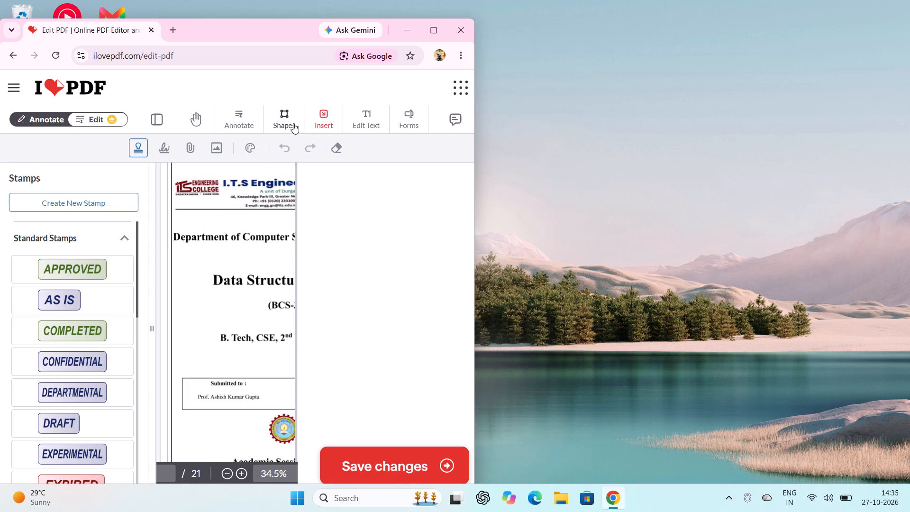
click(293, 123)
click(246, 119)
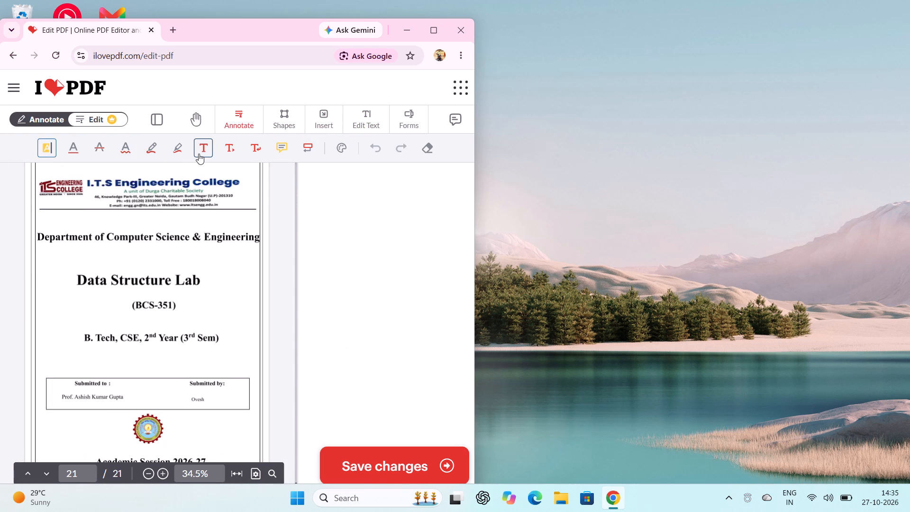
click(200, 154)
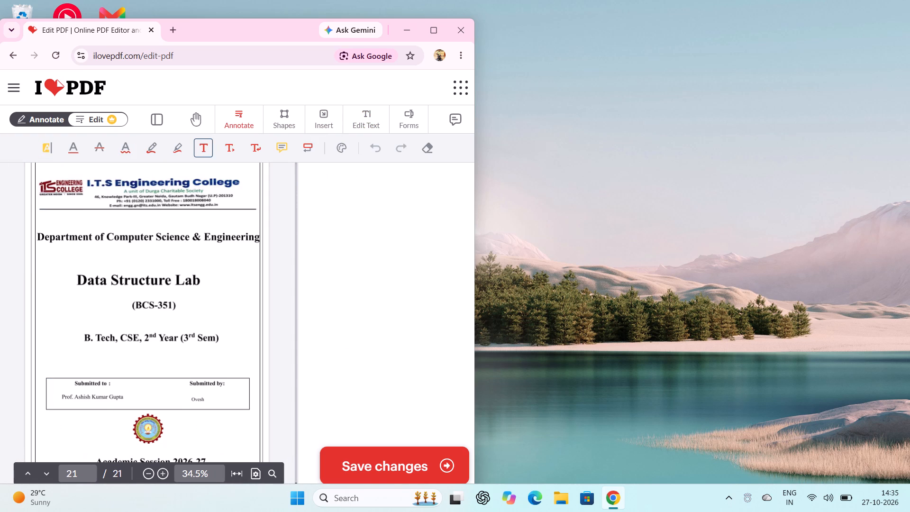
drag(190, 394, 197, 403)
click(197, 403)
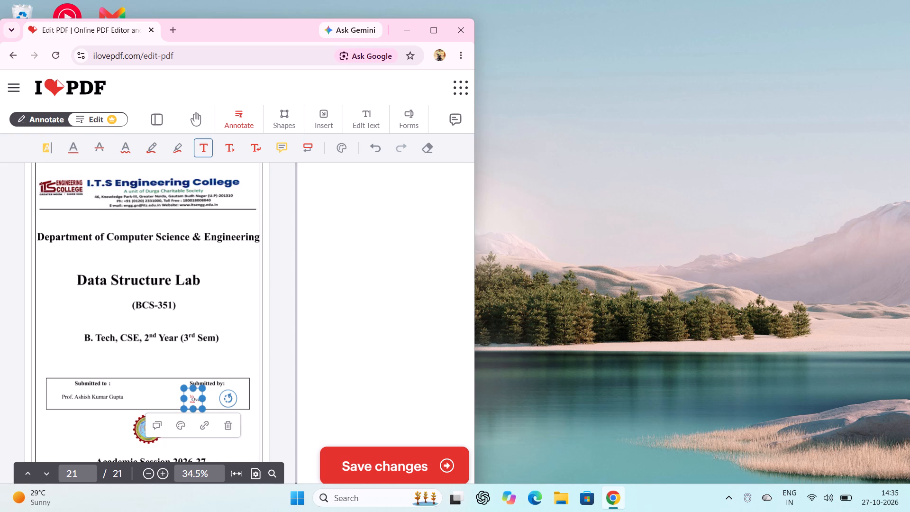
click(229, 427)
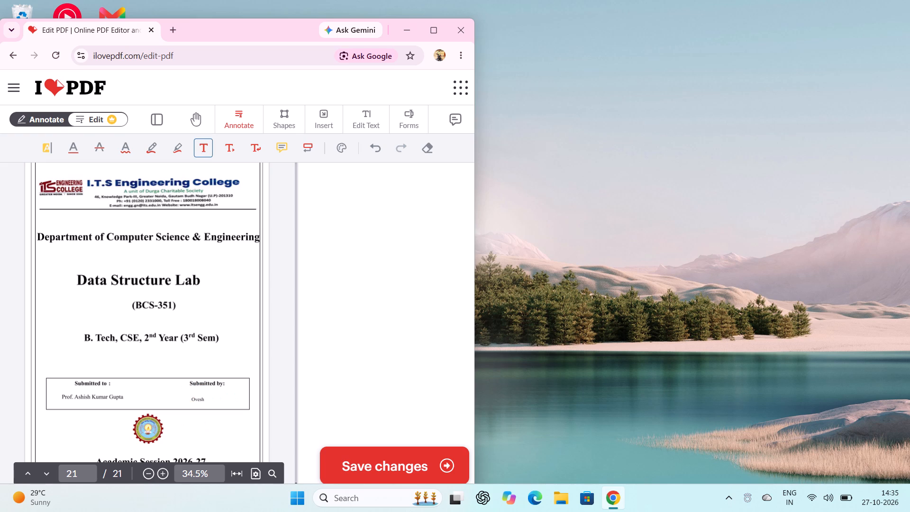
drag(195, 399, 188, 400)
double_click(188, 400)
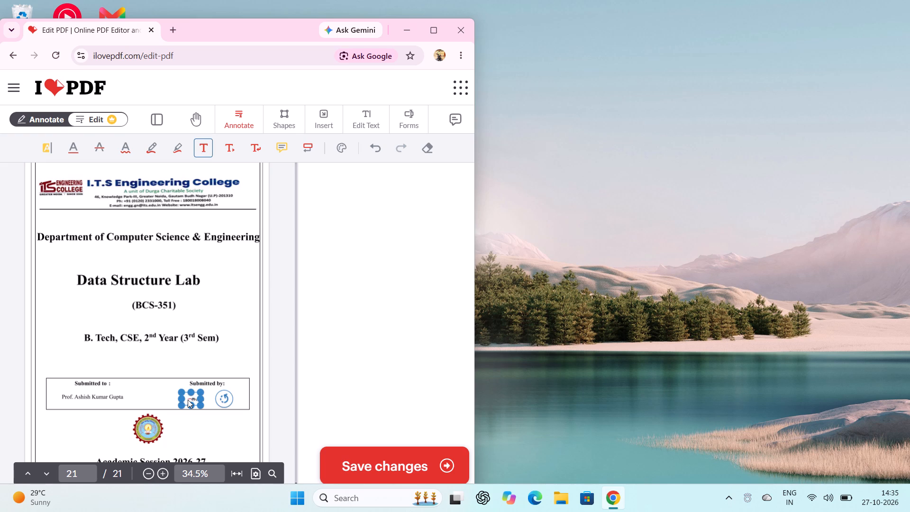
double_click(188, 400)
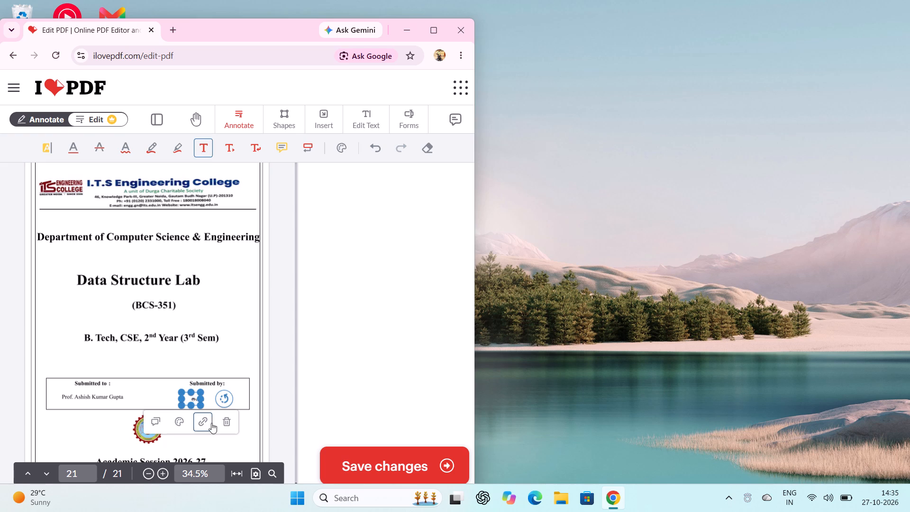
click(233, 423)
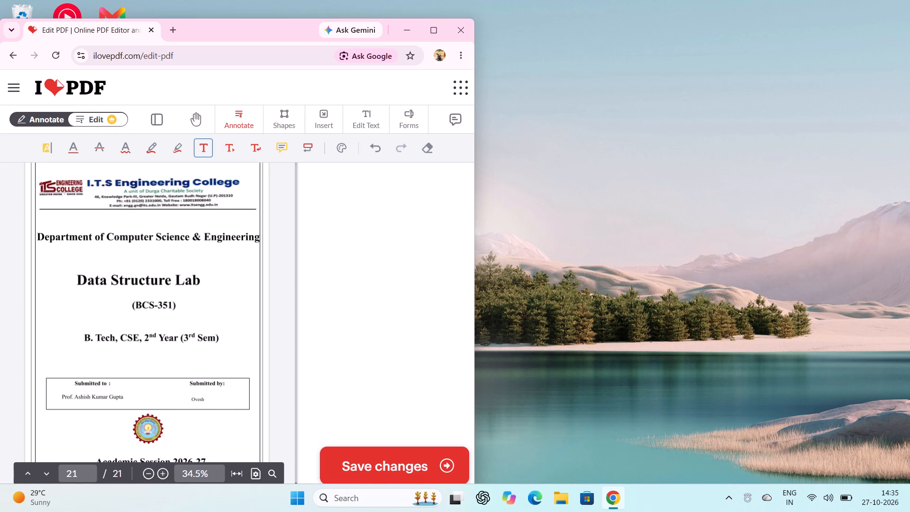
Maximize the browser window and place an empty note comment at the name under "Submitted by:" on page 21.
click(443, 23)
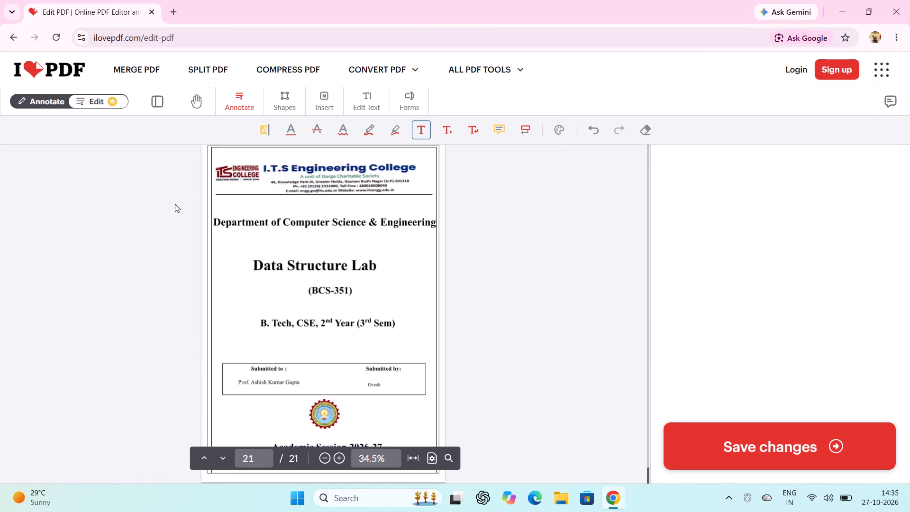
click(357, 101)
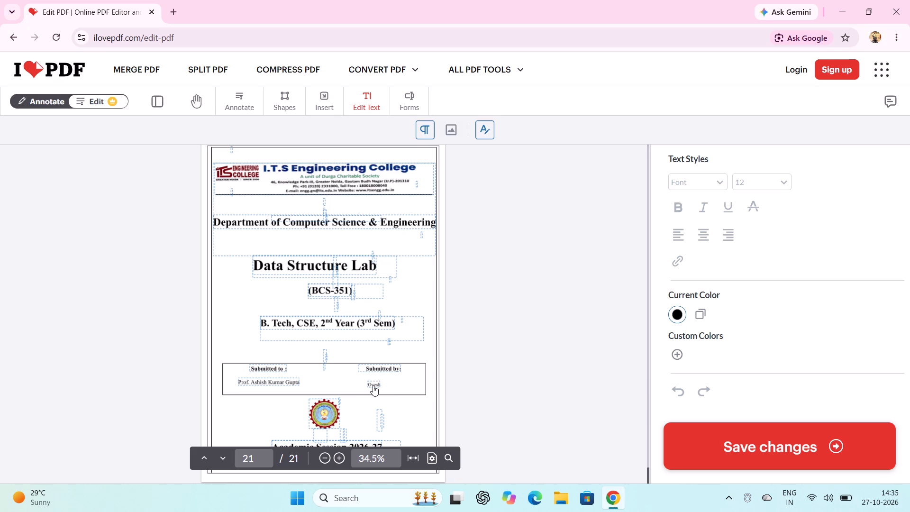
click(373, 385)
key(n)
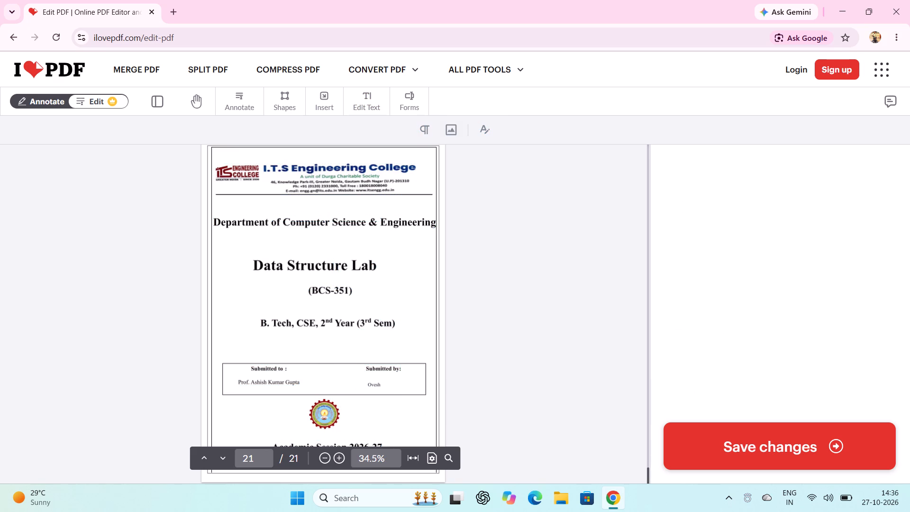
click(373, 385)
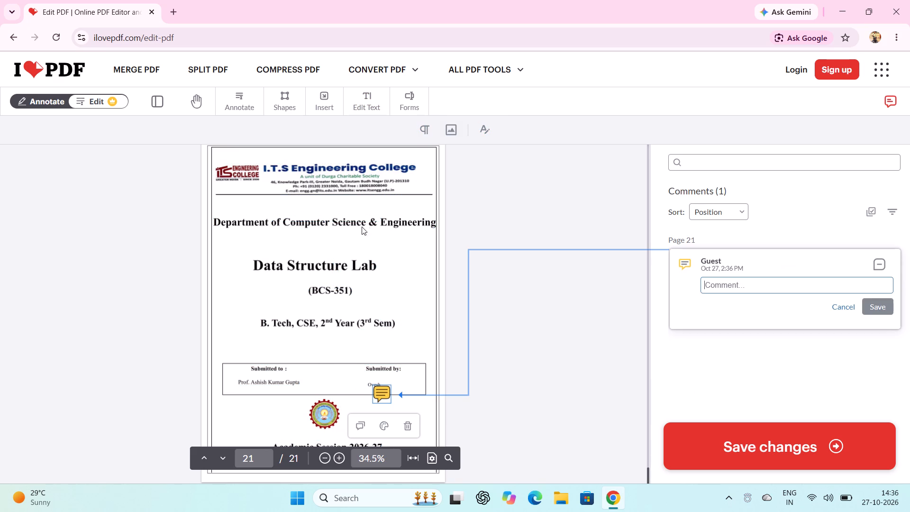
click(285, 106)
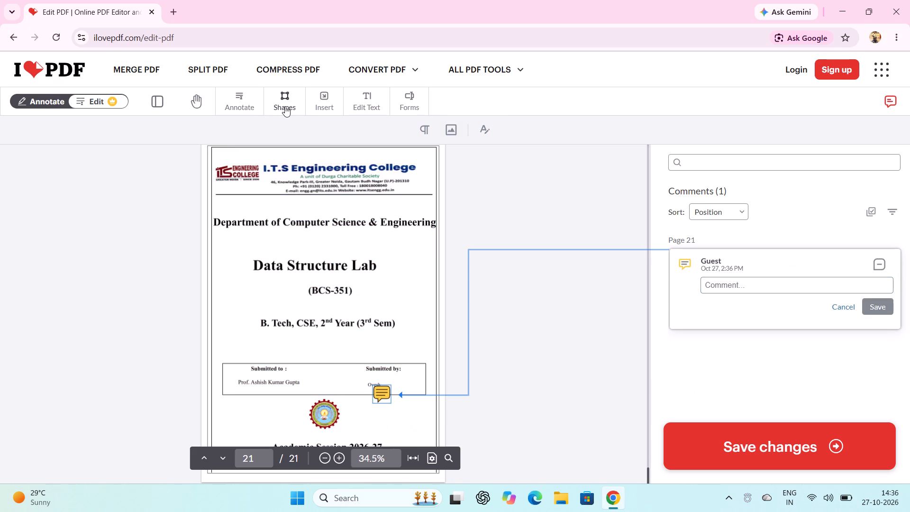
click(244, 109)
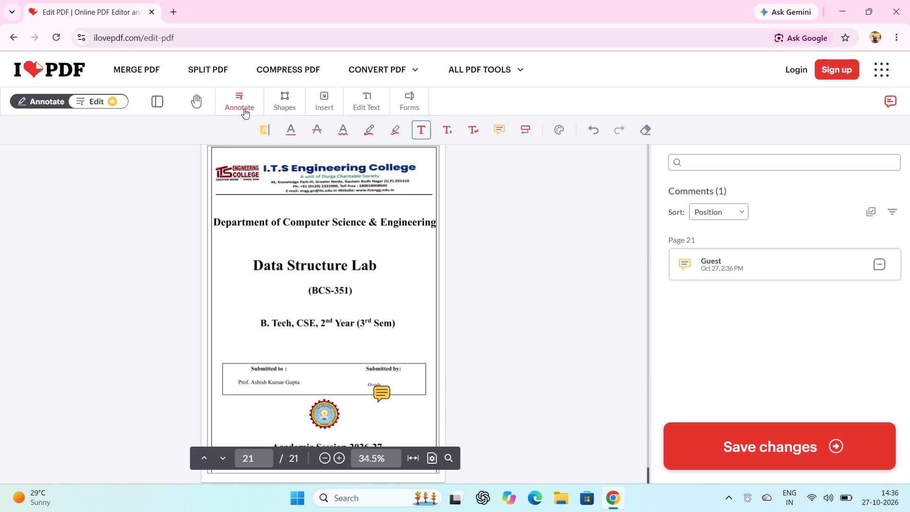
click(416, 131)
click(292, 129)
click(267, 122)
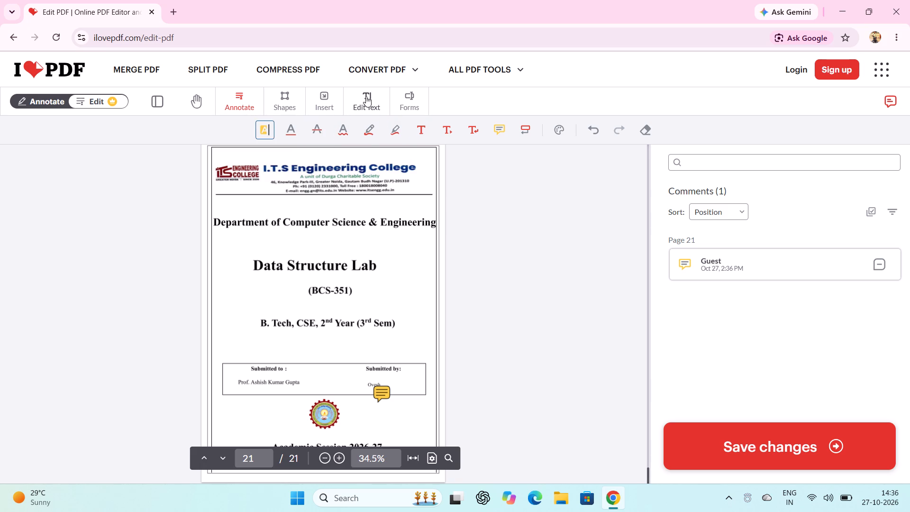
Using Edit Text, replace the name under "Submitted by:" on page 21 with the new student's full name.
click(382, 99)
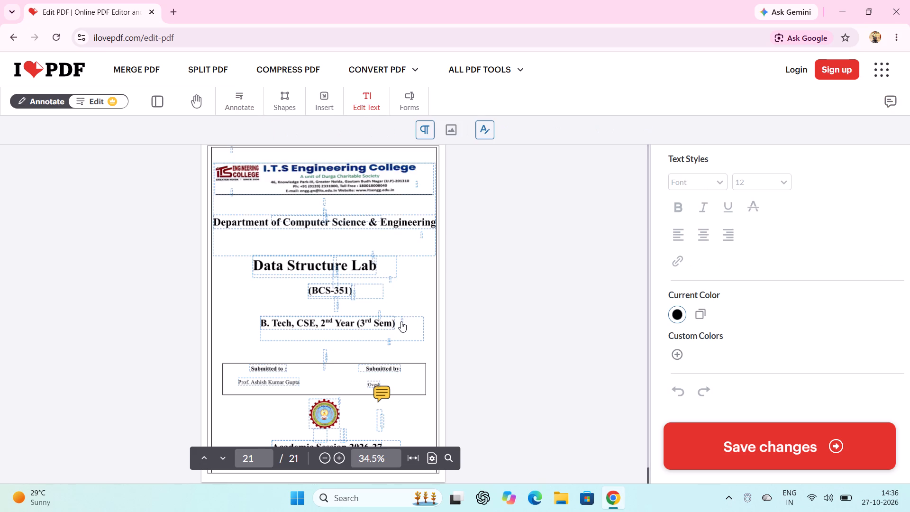
click(373, 384)
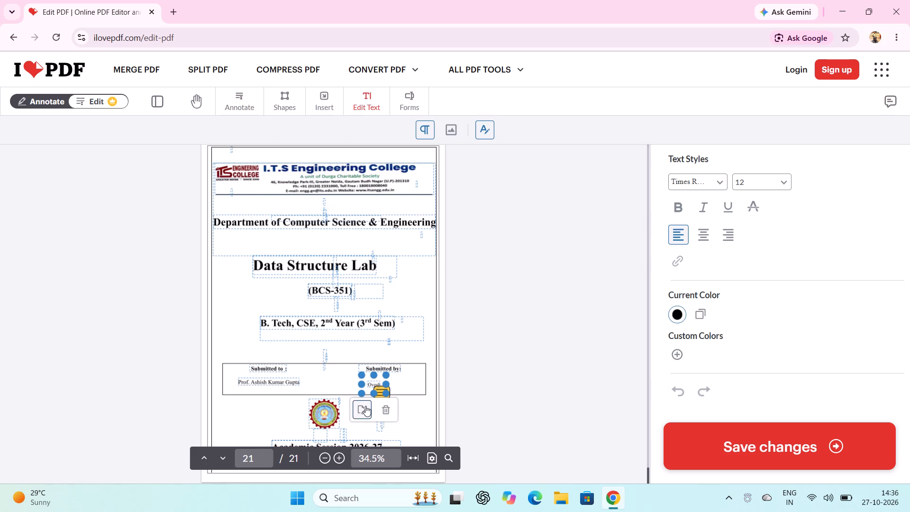
click(365, 406)
key(BackSpace)
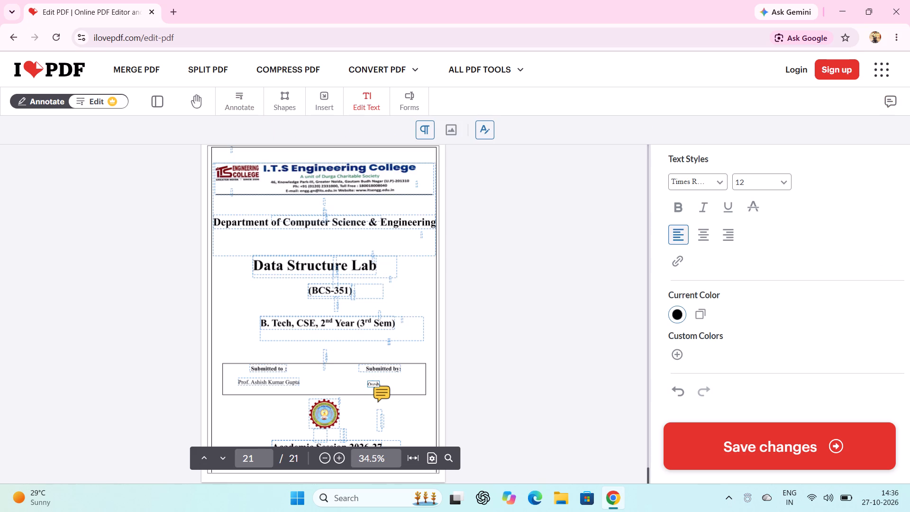
key(BackSpace)
key(BackSpace)
key(BackSpace)
key(BackSpace)
key(BackSpace)
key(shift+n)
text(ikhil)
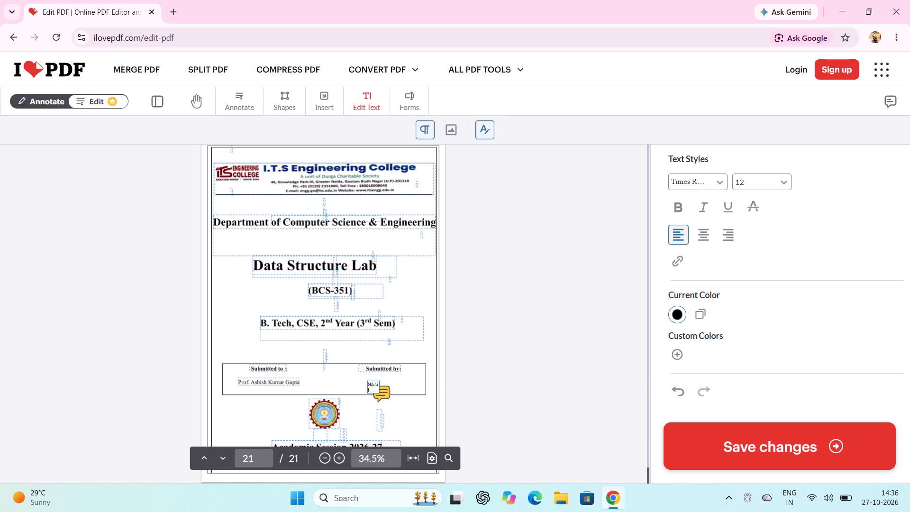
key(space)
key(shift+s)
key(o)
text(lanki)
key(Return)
click(376, 109)
triple_click(478, 343)
drag(478, 343, 468, 338)
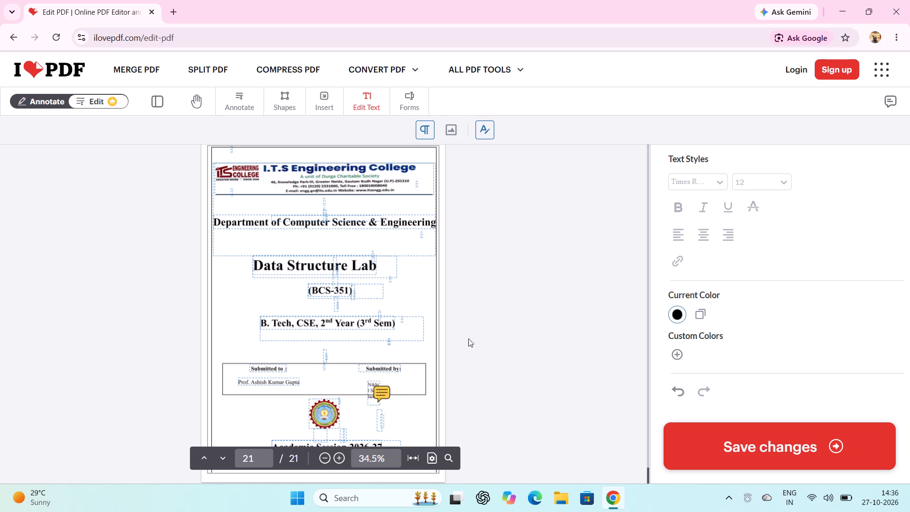
drag(468, 338, 384, 297)
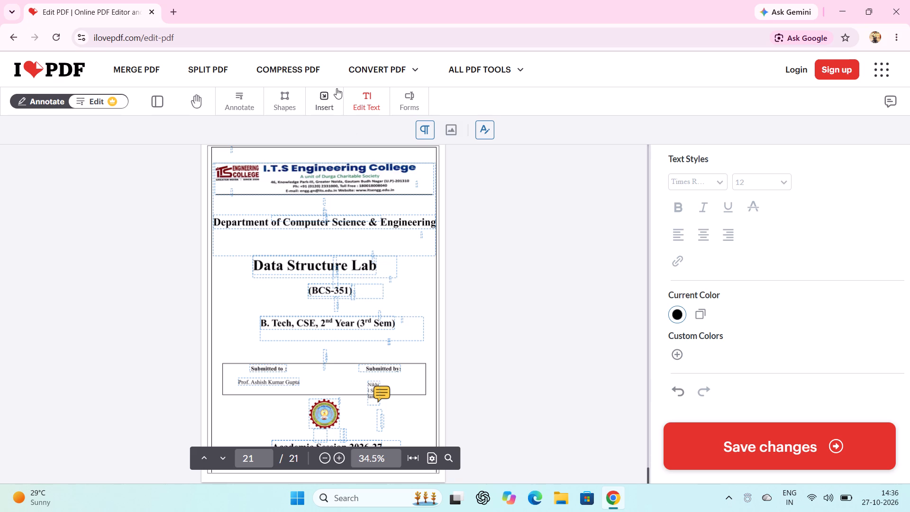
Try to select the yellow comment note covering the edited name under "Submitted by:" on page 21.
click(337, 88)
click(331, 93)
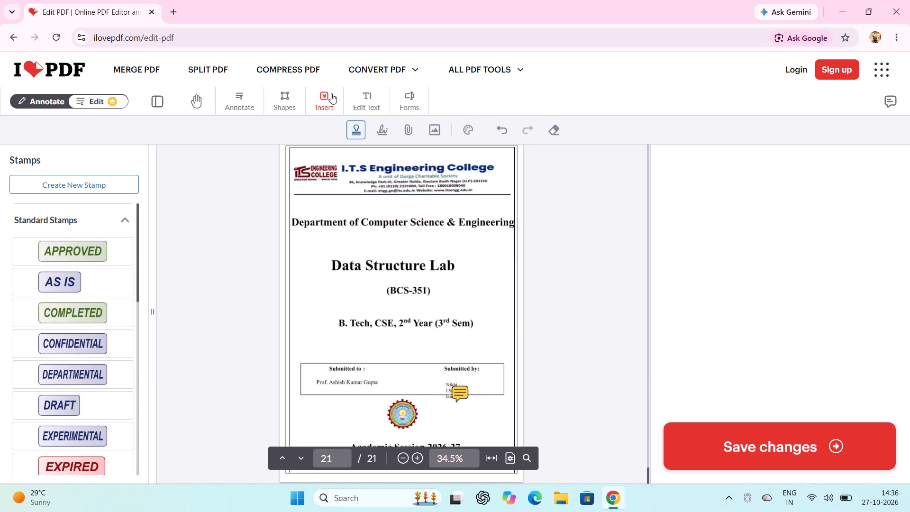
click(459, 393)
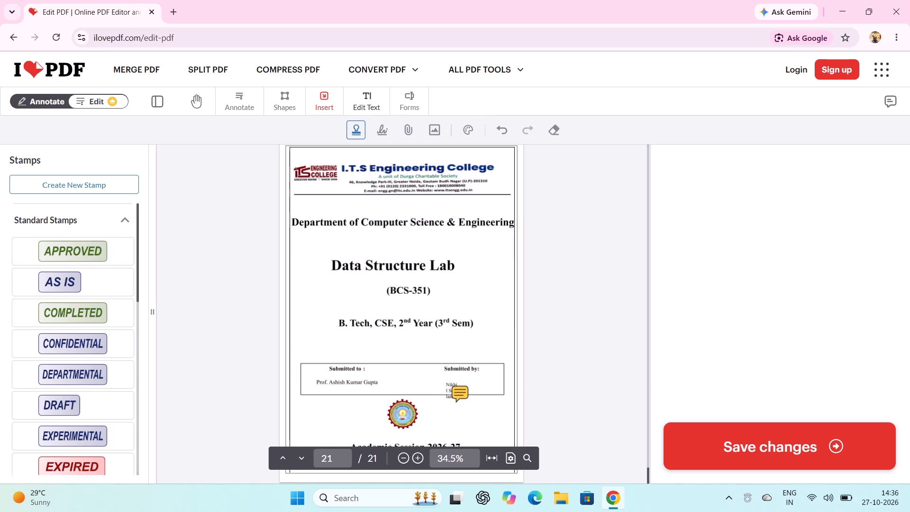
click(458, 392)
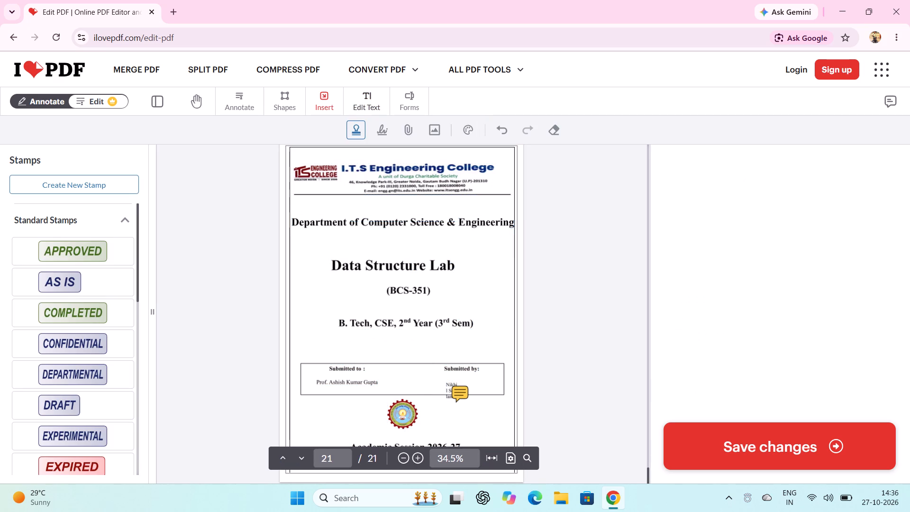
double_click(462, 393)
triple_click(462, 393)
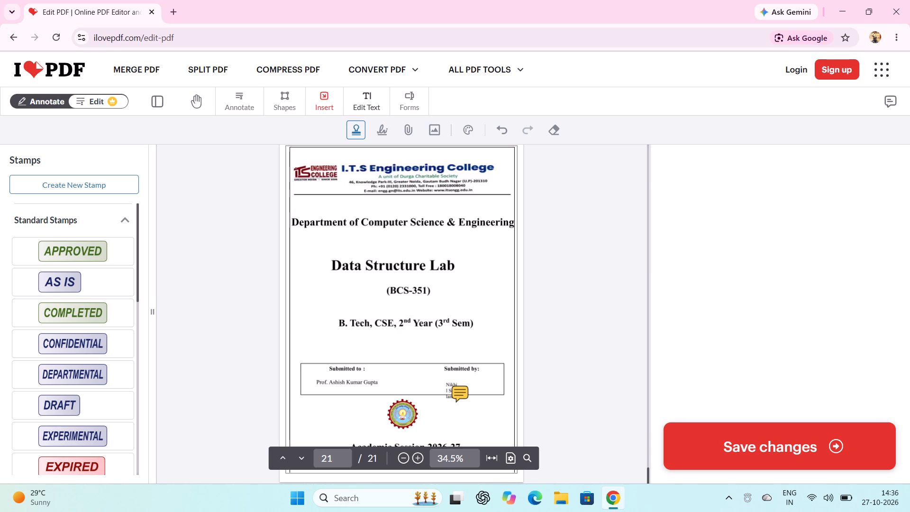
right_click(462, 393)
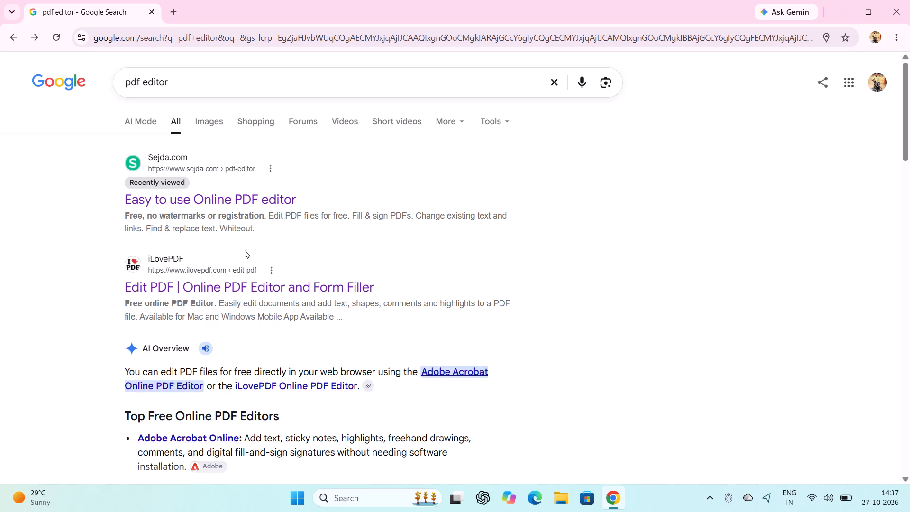
Open Sejda's online PDF editor from the search results and load Merged_20261027_1423 from Downloads.
click(239, 201)
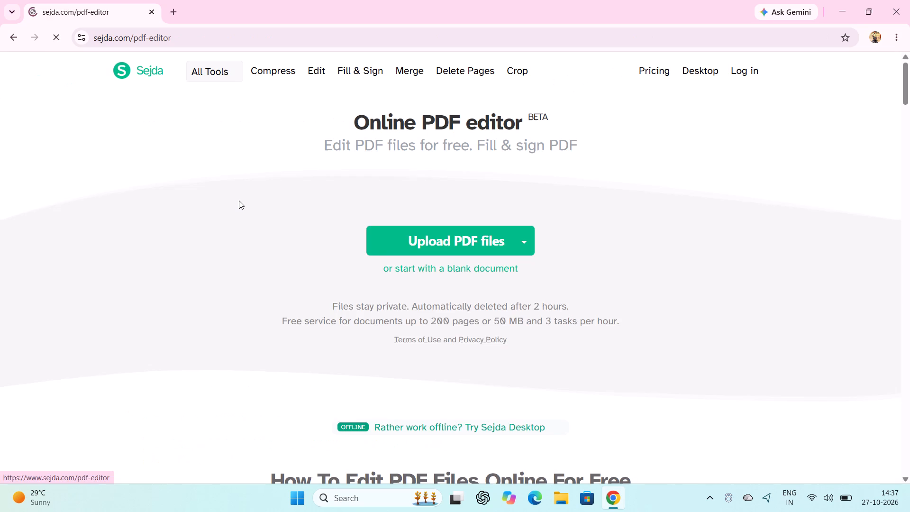
click(420, 270)
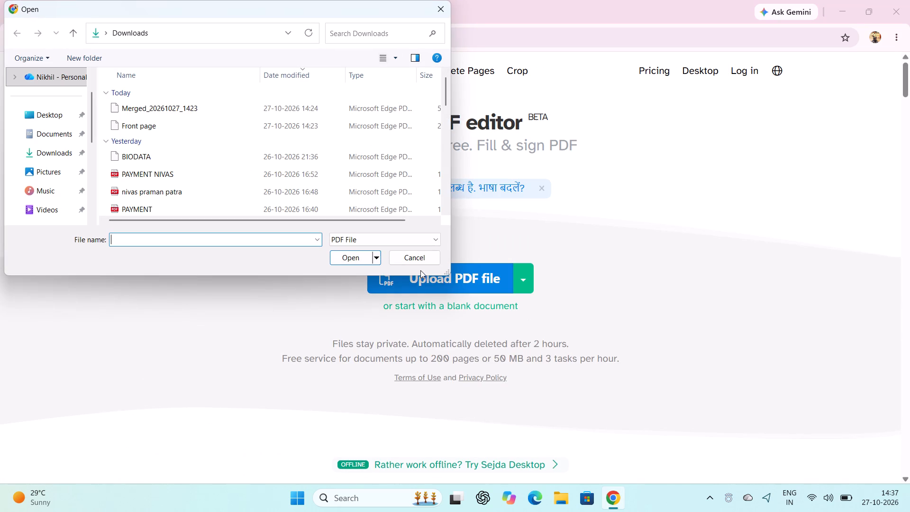
click(200, 110)
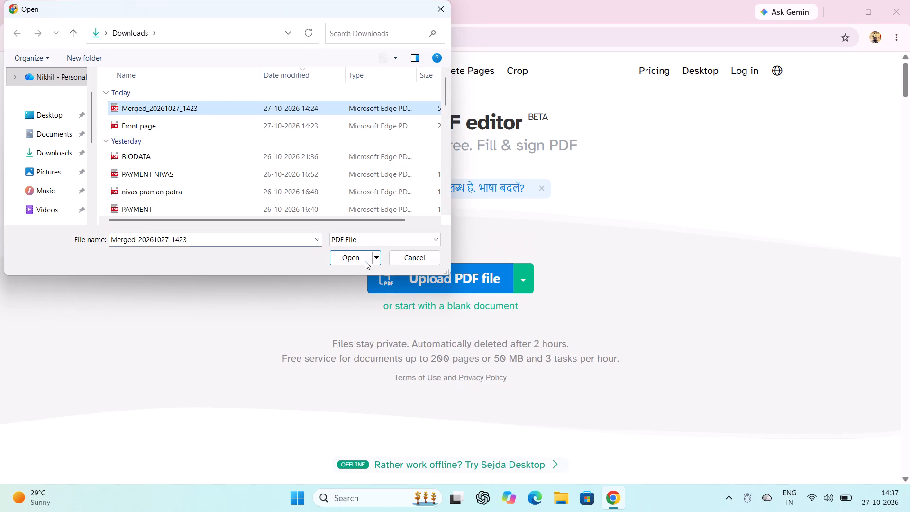
click(350, 256)
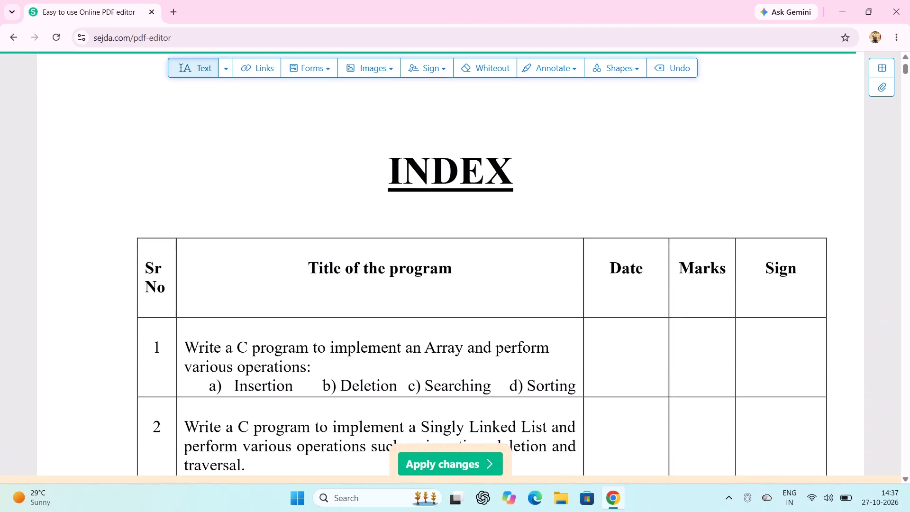
Go to the Data Structure Lab front page at the end of the PDF and open the name under "Submitted by:" for editing.
scroll(350, 256, down, 16)
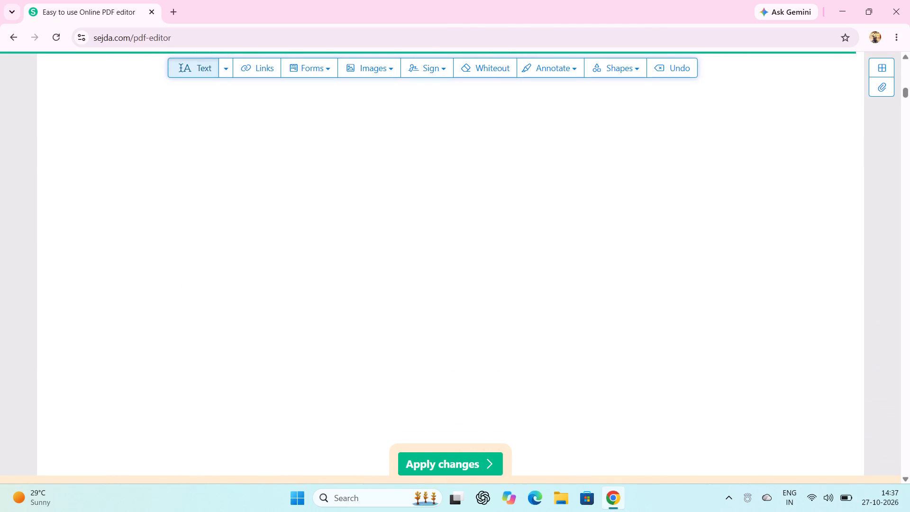
scroll(350, 256, down, 5)
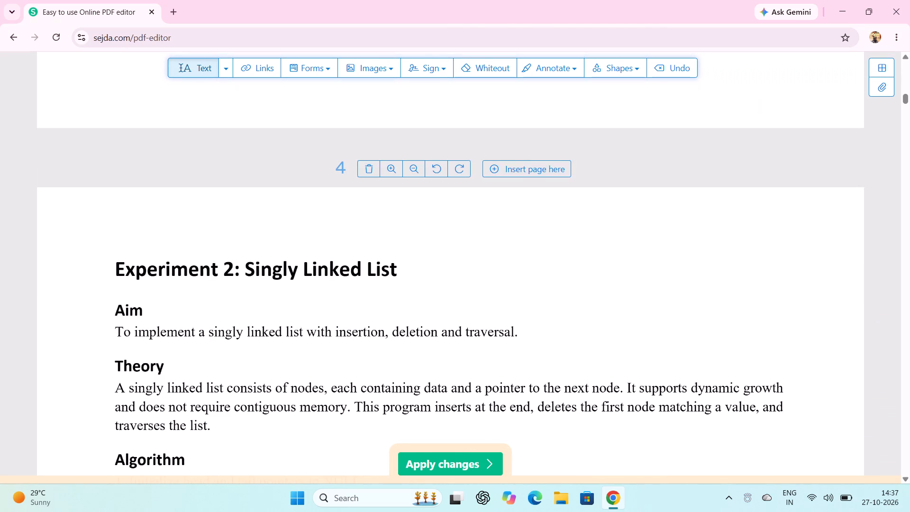
scroll(537, 220, down, 14)
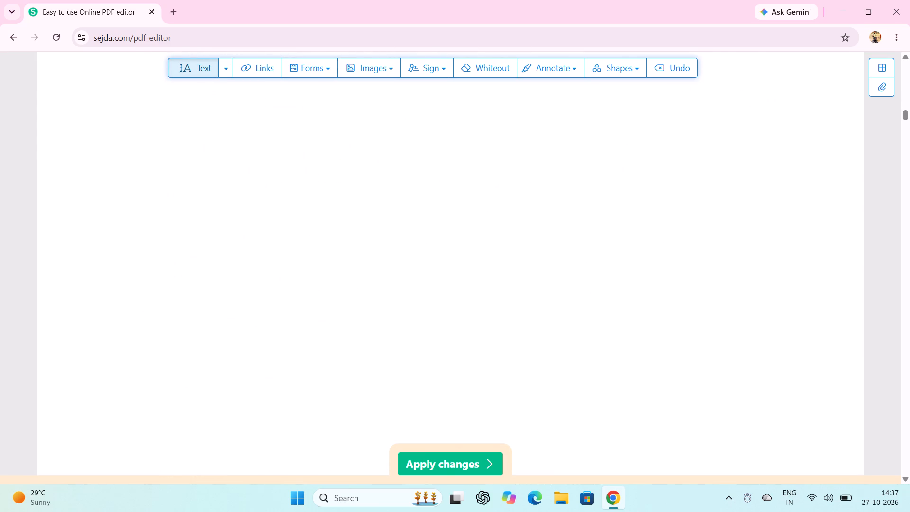
scroll(537, 220, up, 2)
scroll(537, 220, down, 7)
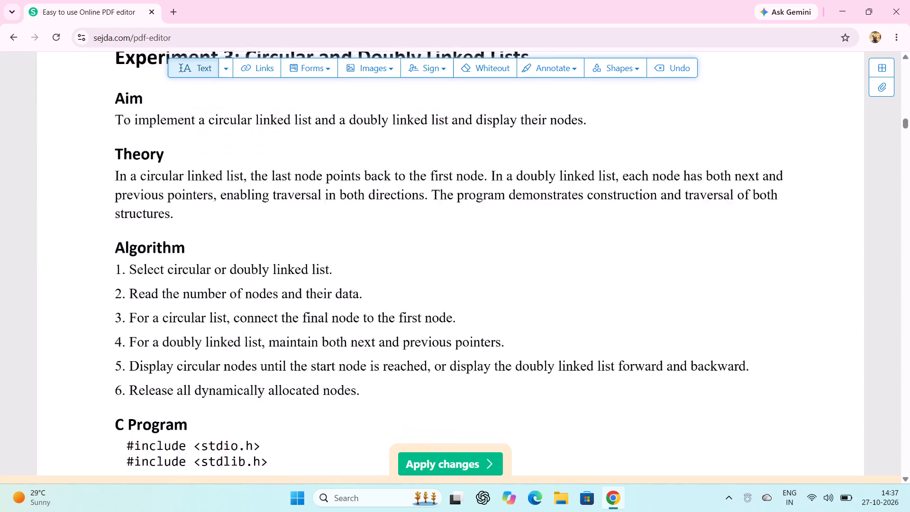
scroll(537, 220, down, 8)
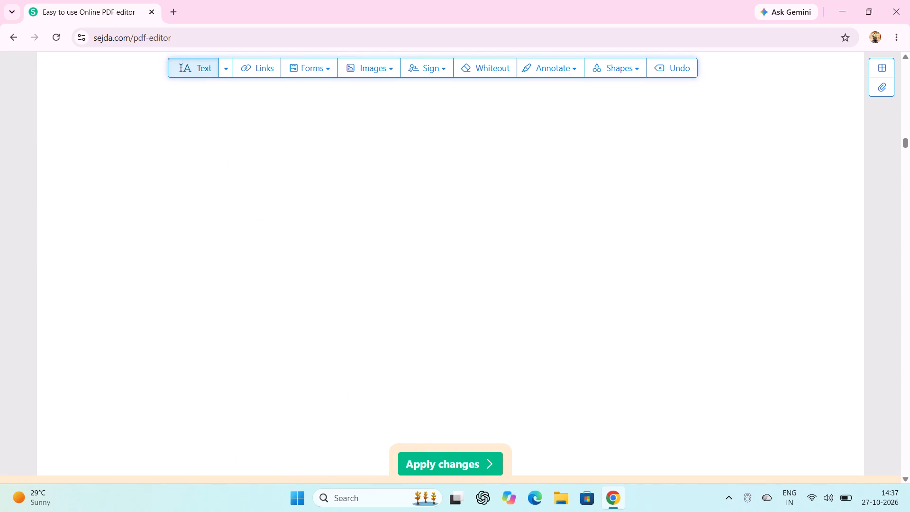
scroll(537, 220, down, 20)
scroll(537, 220, down, 20)
scroll(537, 220, down, 19)
scroll(537, 220, down, 20)
scroll(537, 220, down, 20)
scroll(537, 220, down, 13)
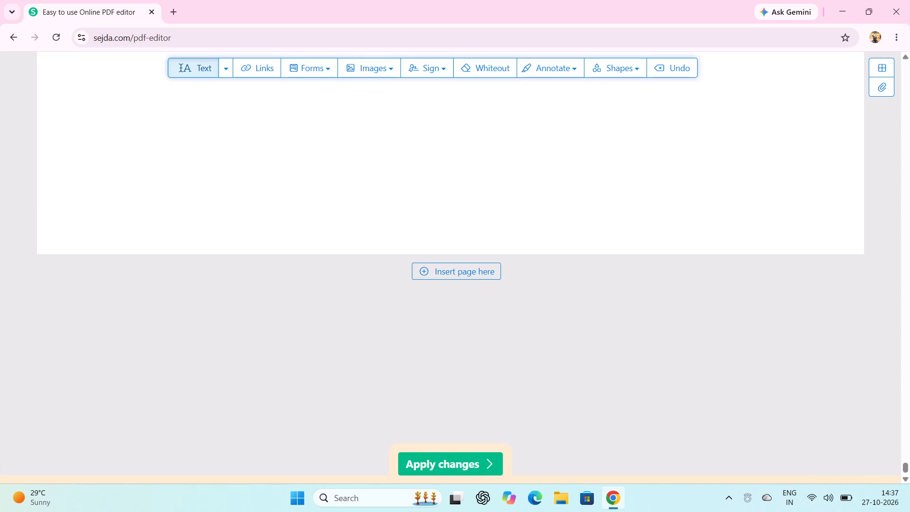
scroll(537, 220, up, 2)
scroll(537, 220, down, 7)
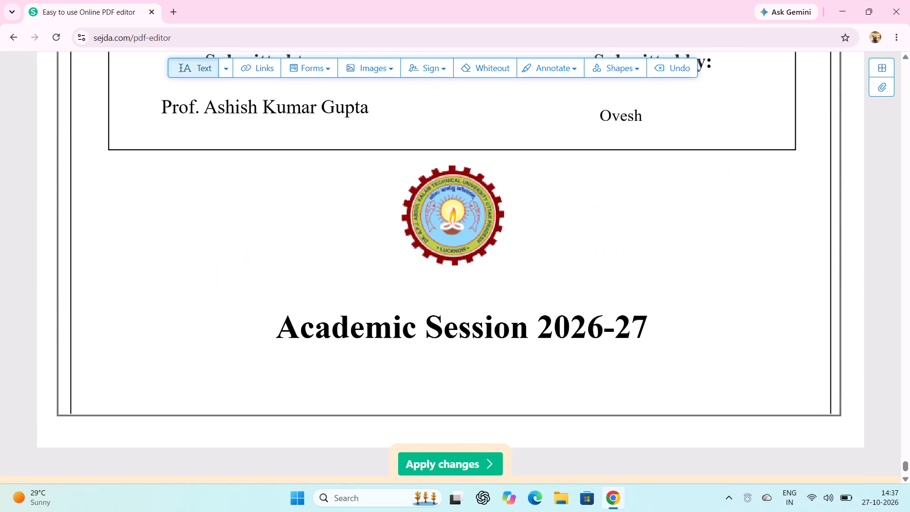
scroll(537, 220, up, 5)
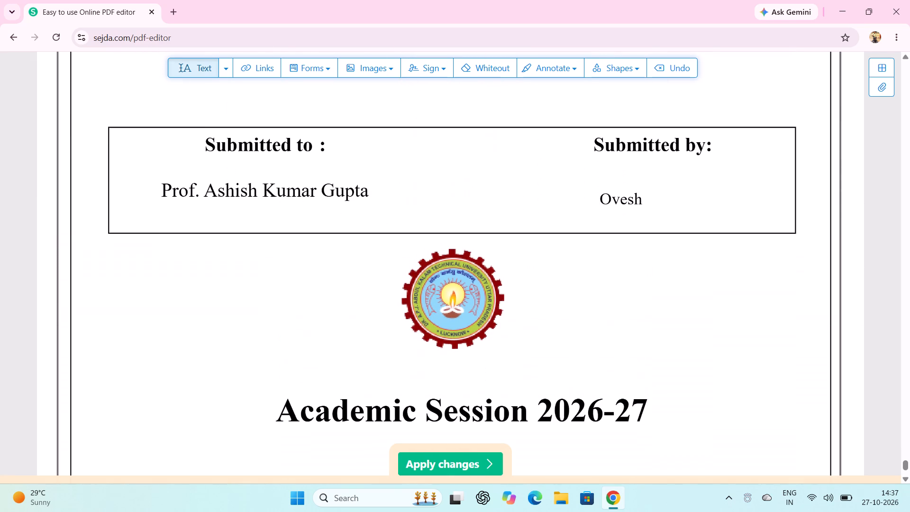
click(608, 198)
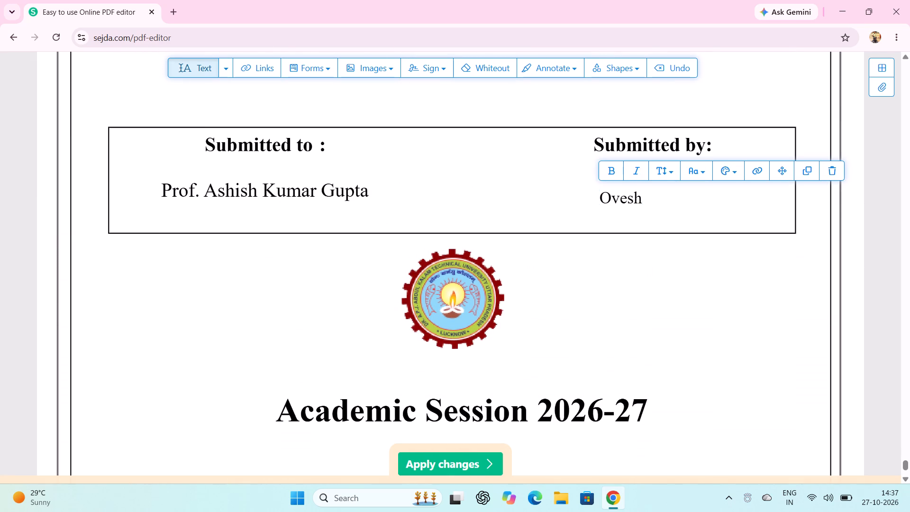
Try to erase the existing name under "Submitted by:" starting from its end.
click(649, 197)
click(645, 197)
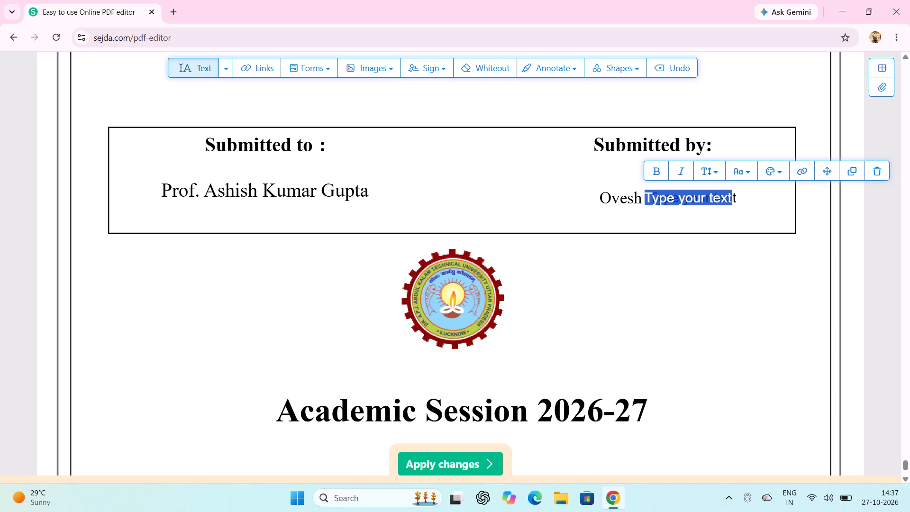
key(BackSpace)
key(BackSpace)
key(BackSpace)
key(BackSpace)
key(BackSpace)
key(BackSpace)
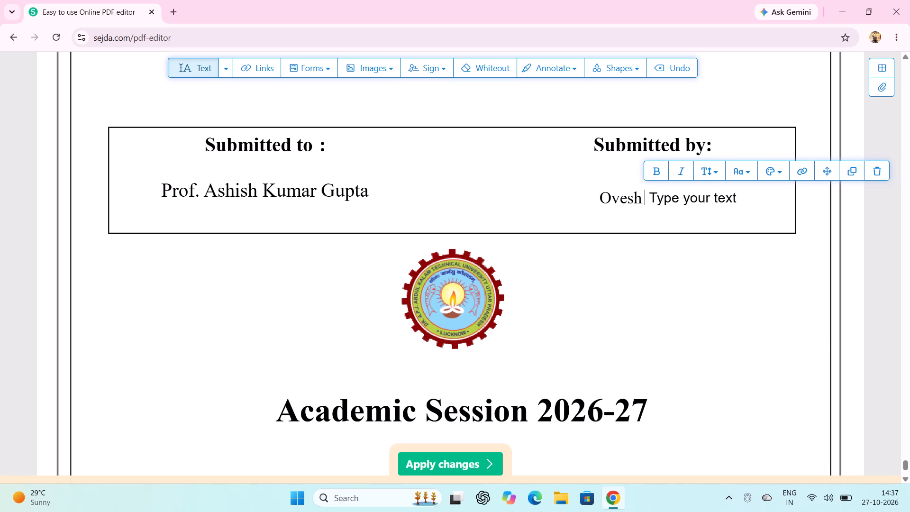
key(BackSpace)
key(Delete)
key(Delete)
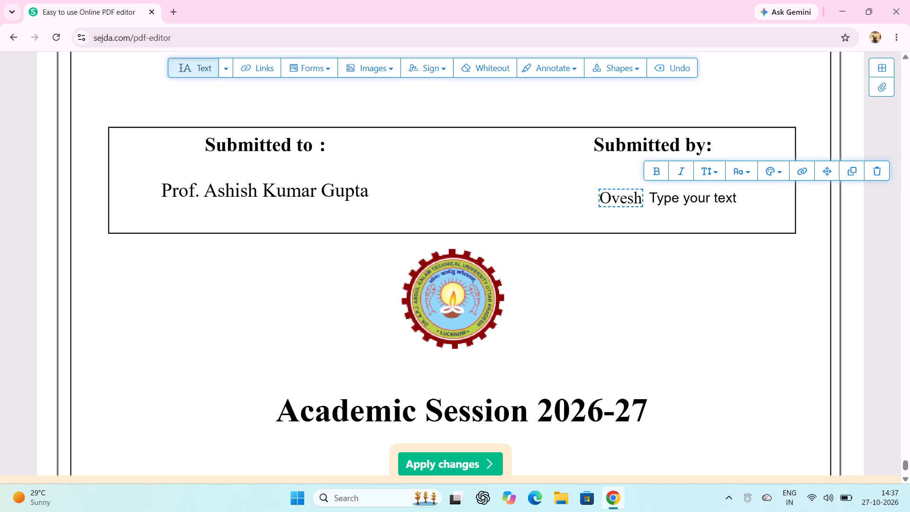
Insert "Nikhil" in front of the existing name under "Submitted by:".
click(620, 197)
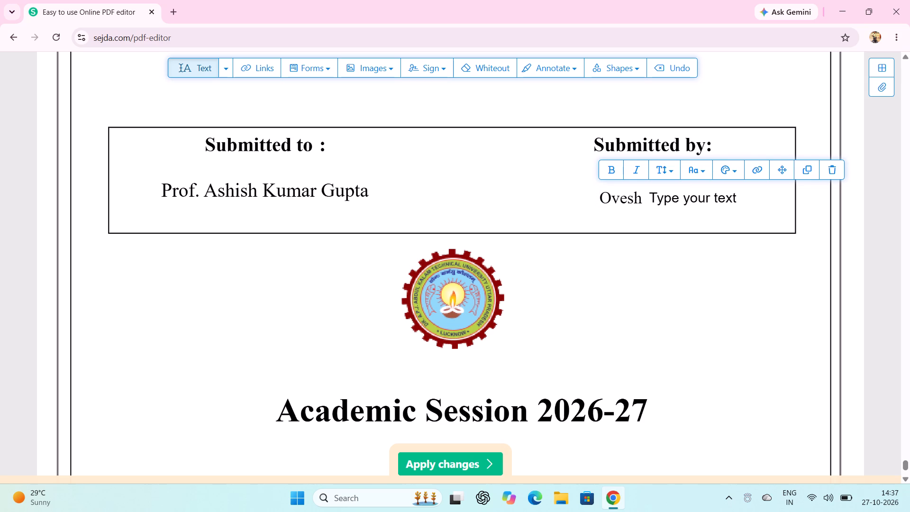
key(shift+n)
text(ik)
key(h)
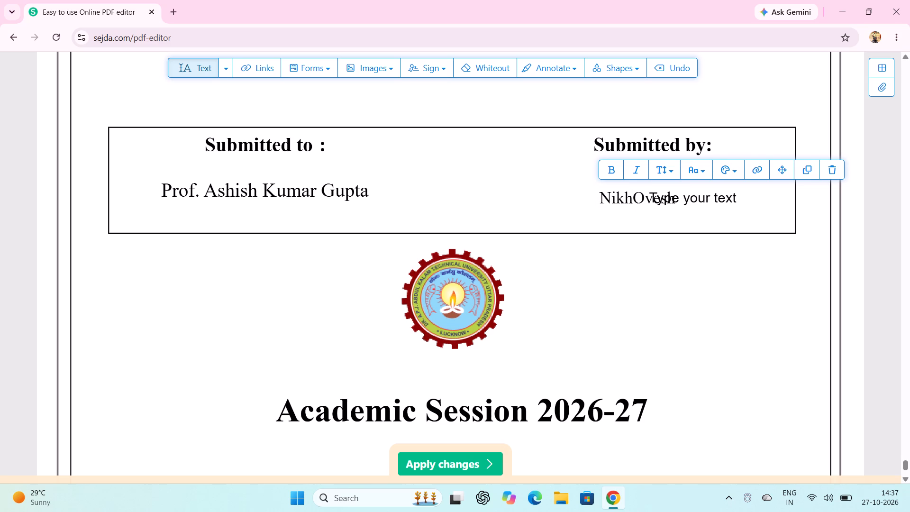
text(il)
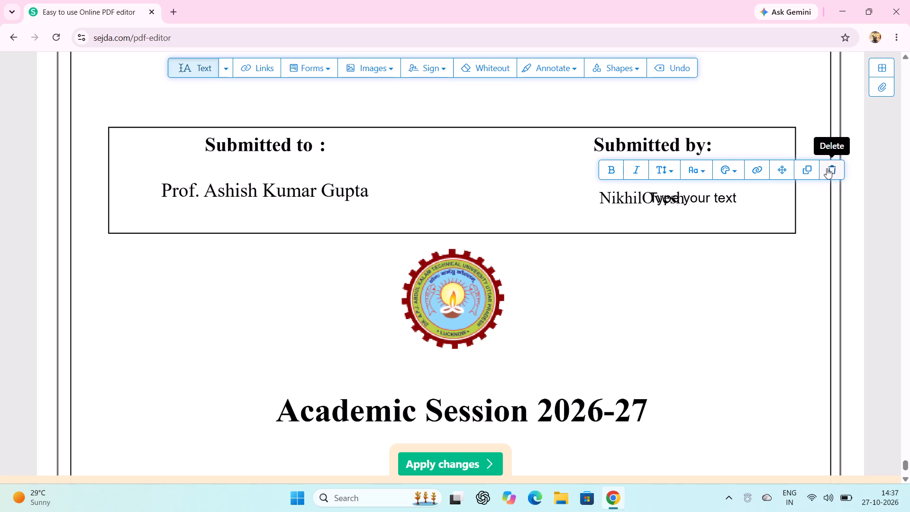
Delete the stray placeholder text box overlapping the name under "Submitted by:".
click(693, 200)
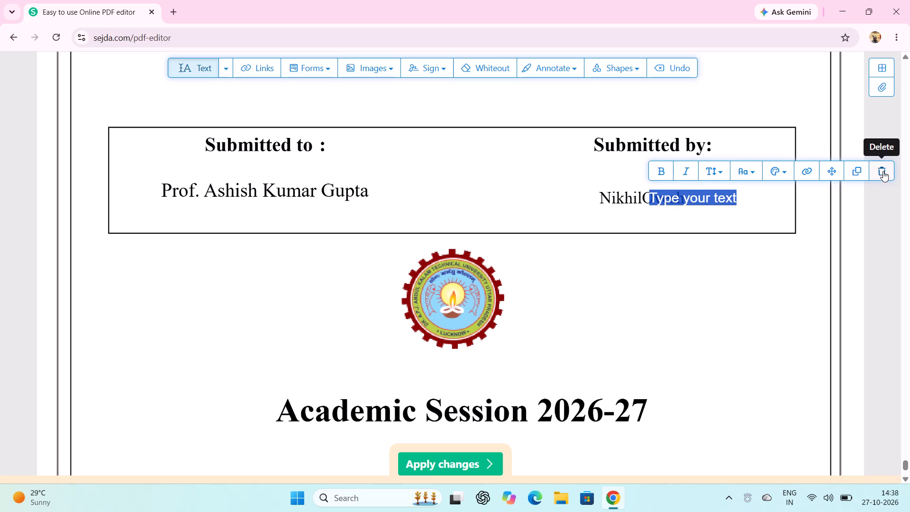
click(883, 171)
Erase the old name that follows "Nikhil" under "Submitted by:", keeping only "Nikhil" and no extra text box beside it.
click(667, 199)
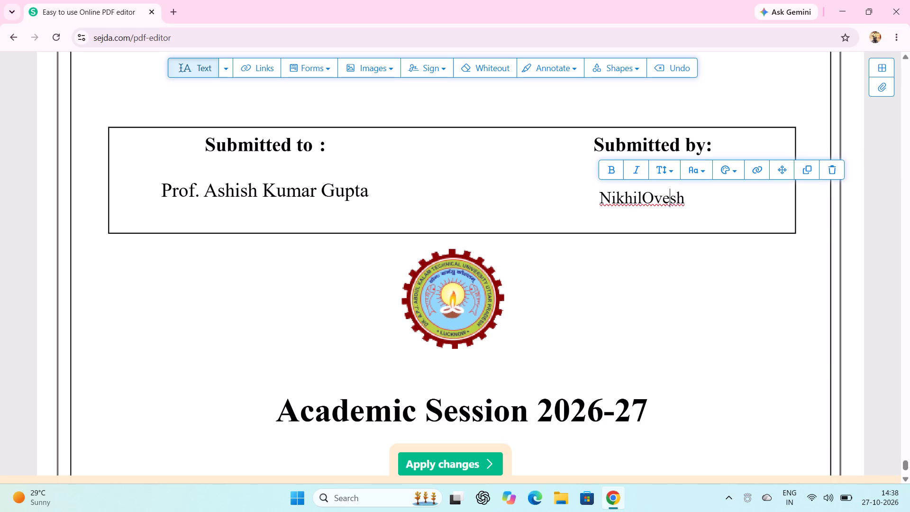
click(667, 199)
click(685, 198)
key(BackSpace)
key(BackSpace)
key(BackSpace)
key(BackSpace)
key(BackSpace)
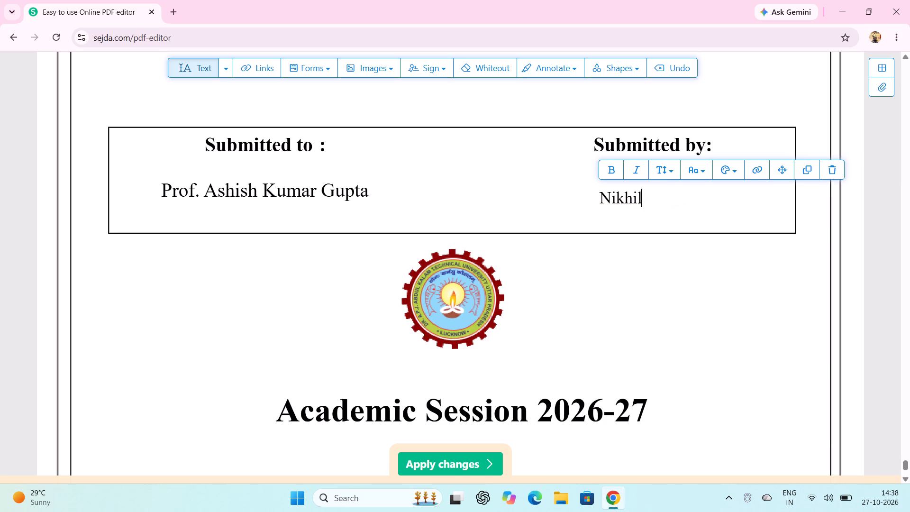
click(685, 198)
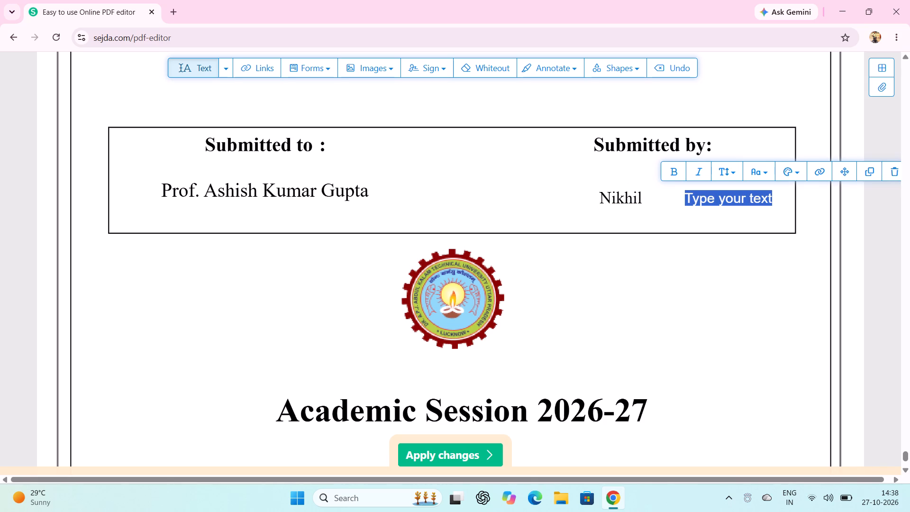
click(897, 173)
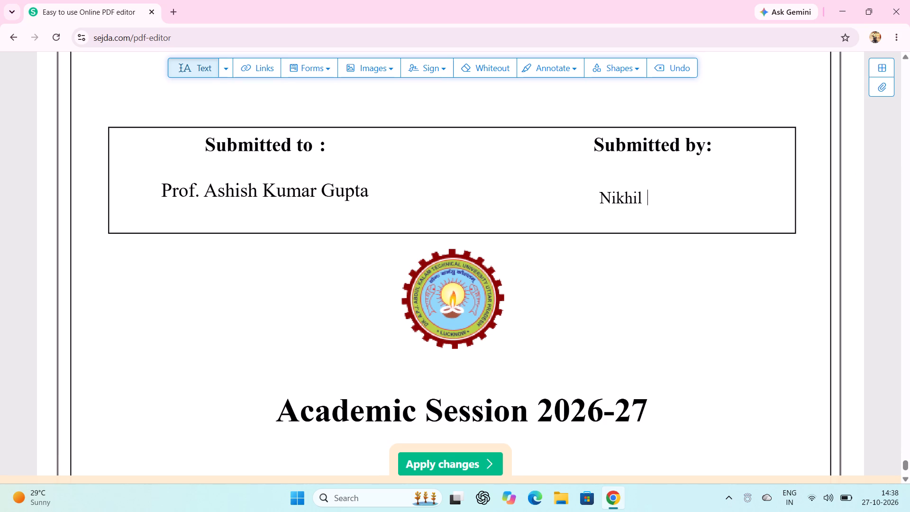
Add the new surname as a separate text box directly after "Nikhil" under "Submitted by:".
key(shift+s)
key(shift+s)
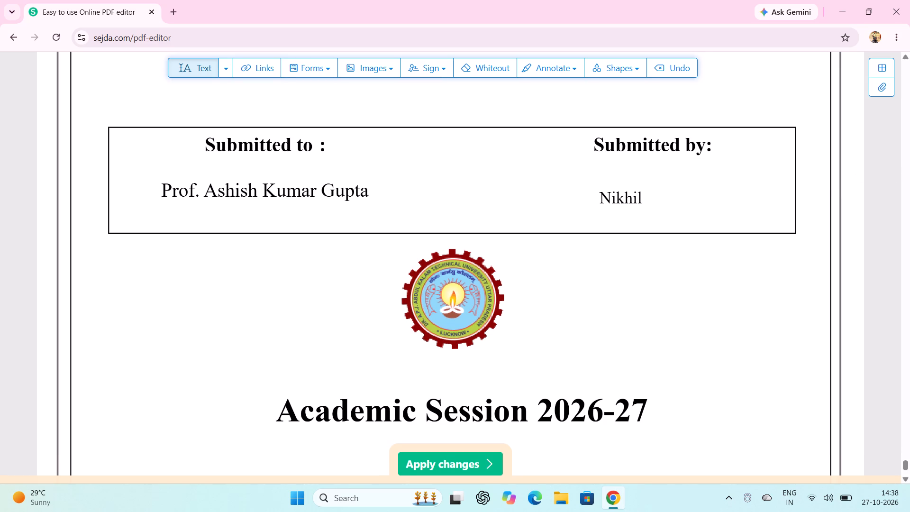
click(648, 197)
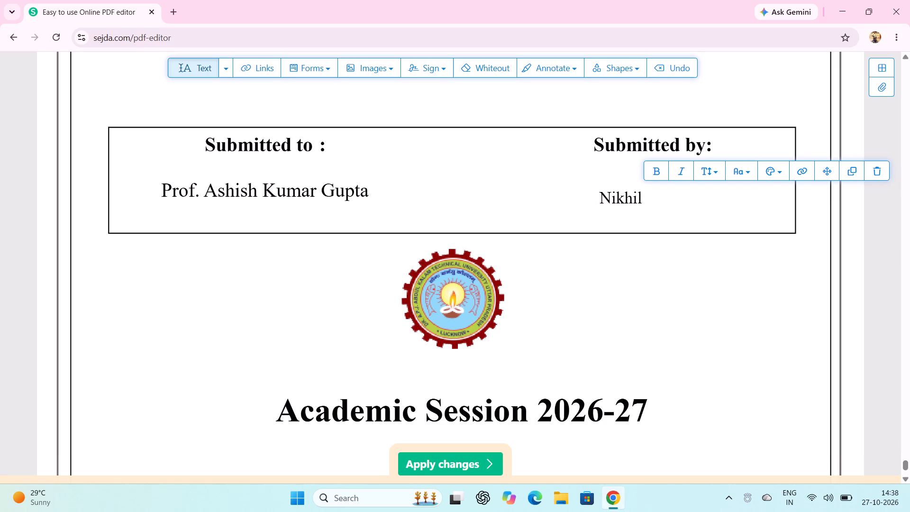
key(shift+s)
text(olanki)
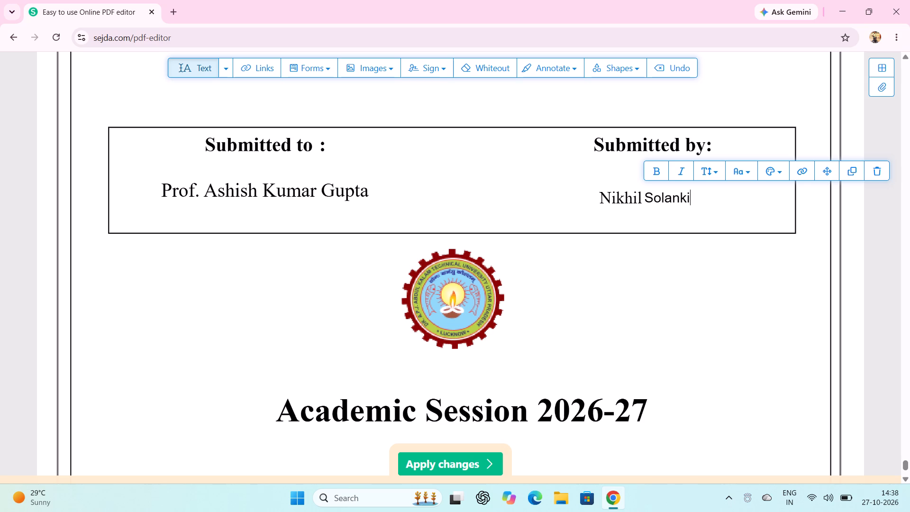
click(695, 269)
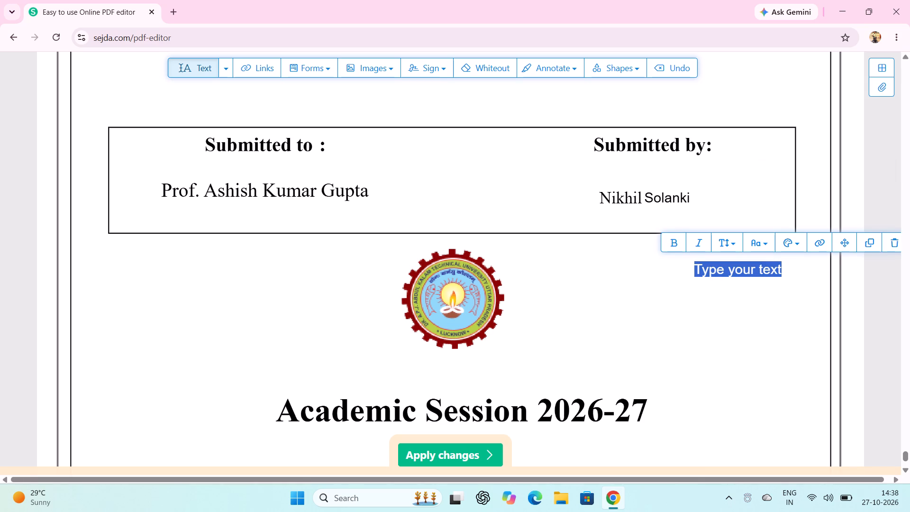
Set the font size of the added surname under "Submitted by:" to 11.
click(660, 196)
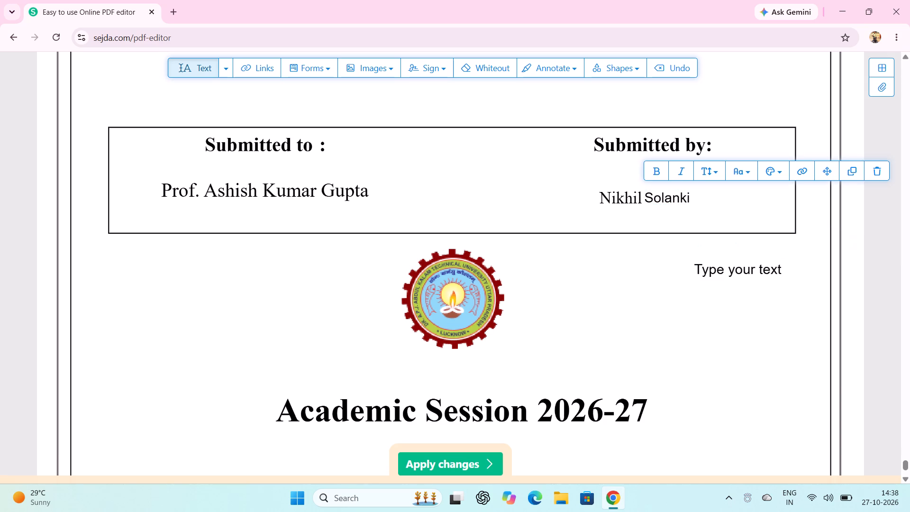
click(698, 194)
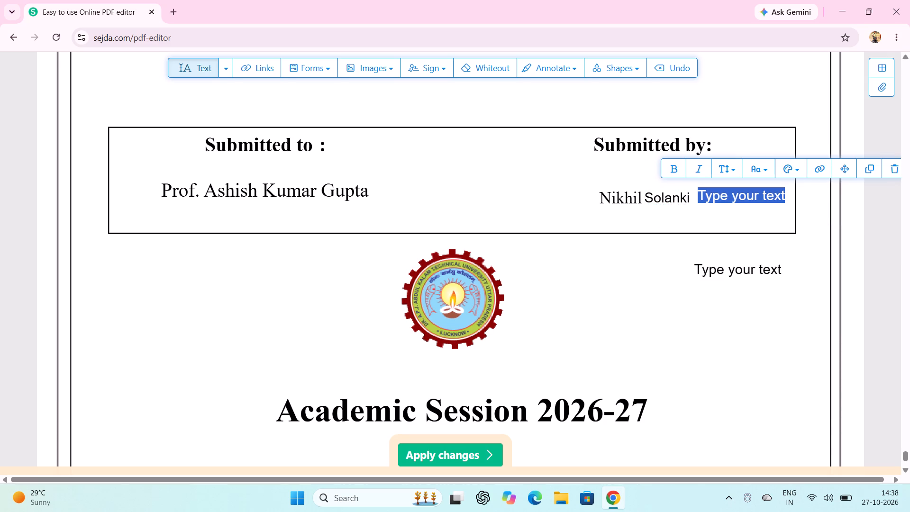
click(896, 165)
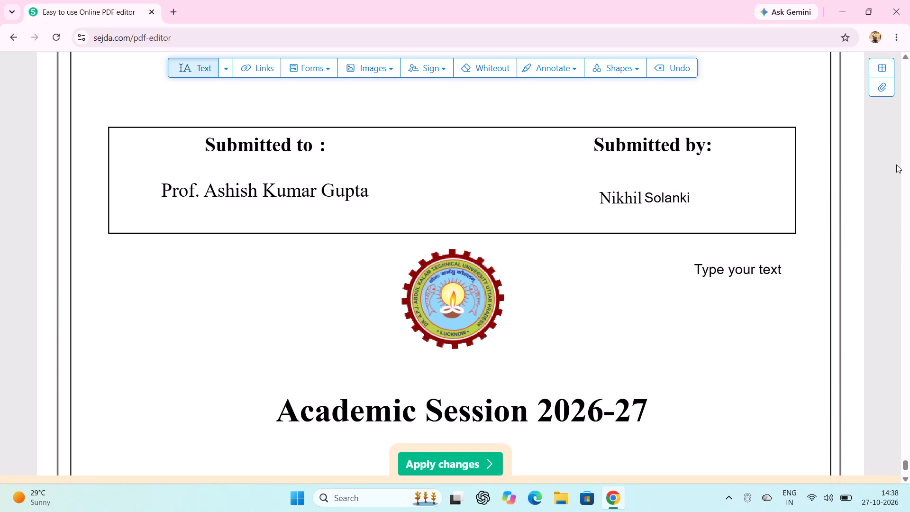
click(669, 201)
click(719, 175)
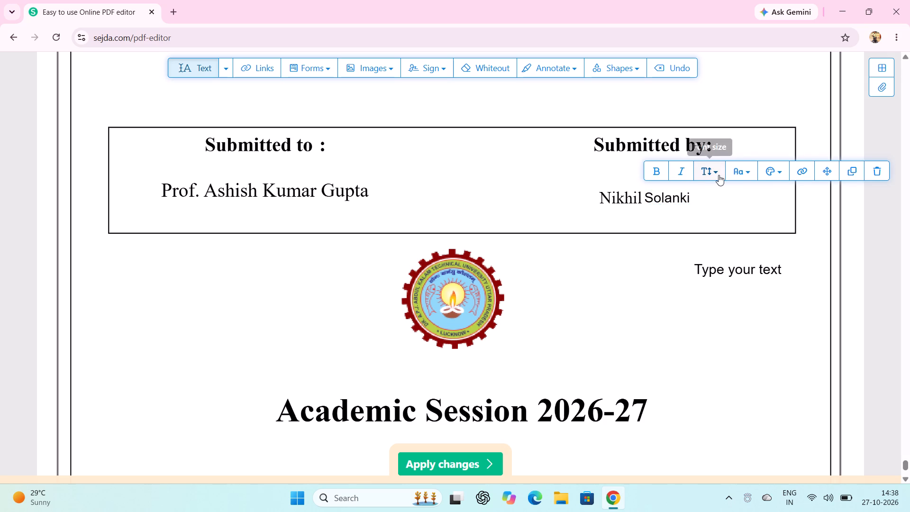
click(721, 192)
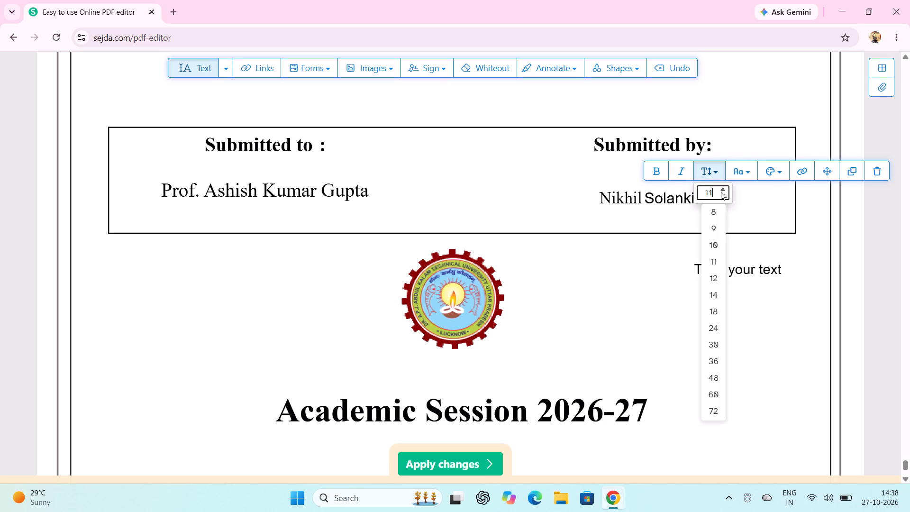
click(750, 197)
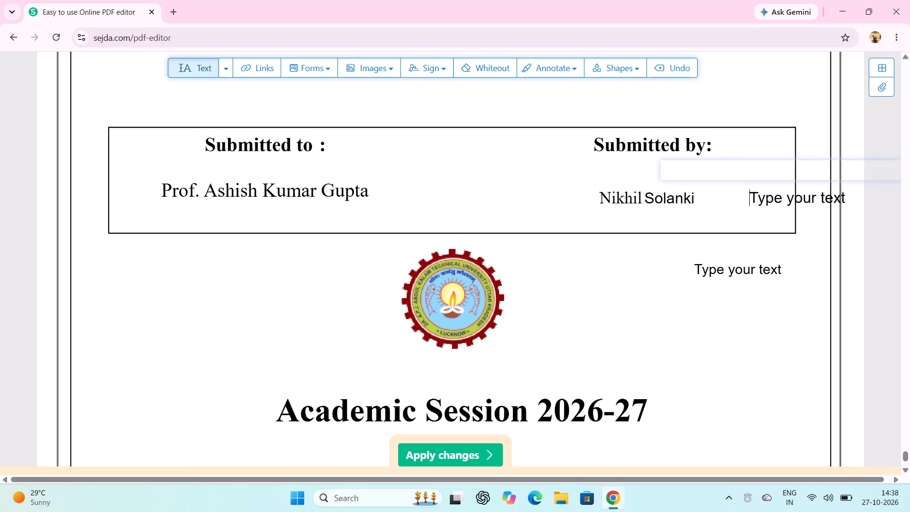
click(898, 165)
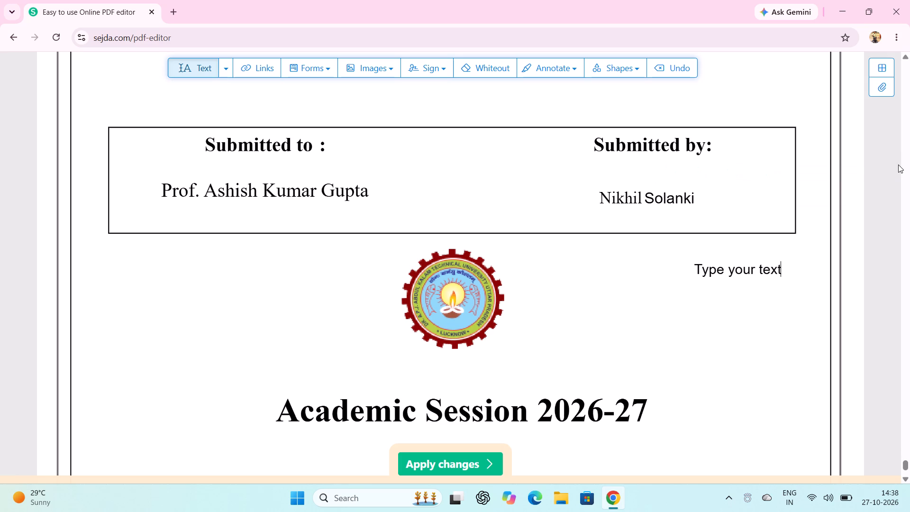
Delete the stray placeholder text box beside the university emblem.
click(760, 269)
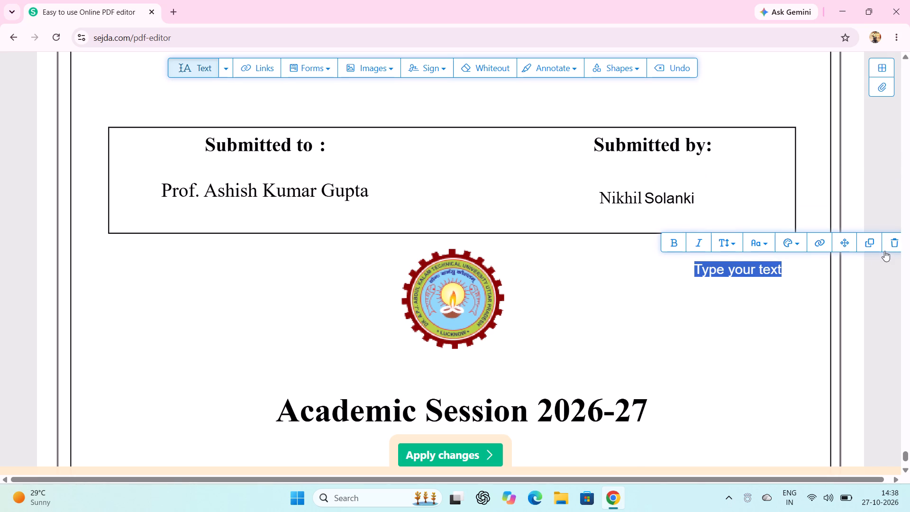
click(890, 244)
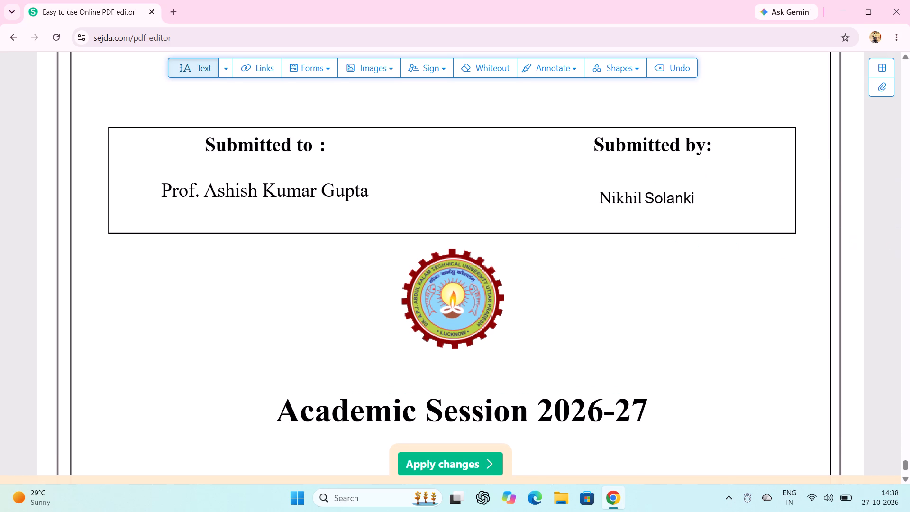
Apply the changes to the PDF and download the edited Merged_20261027_1423.pdf.
click(472, 467)
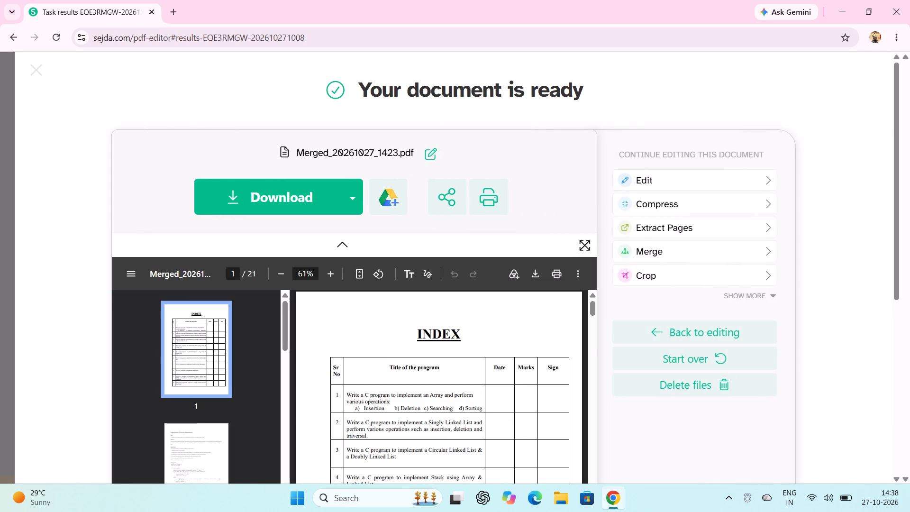
click(315, 197)
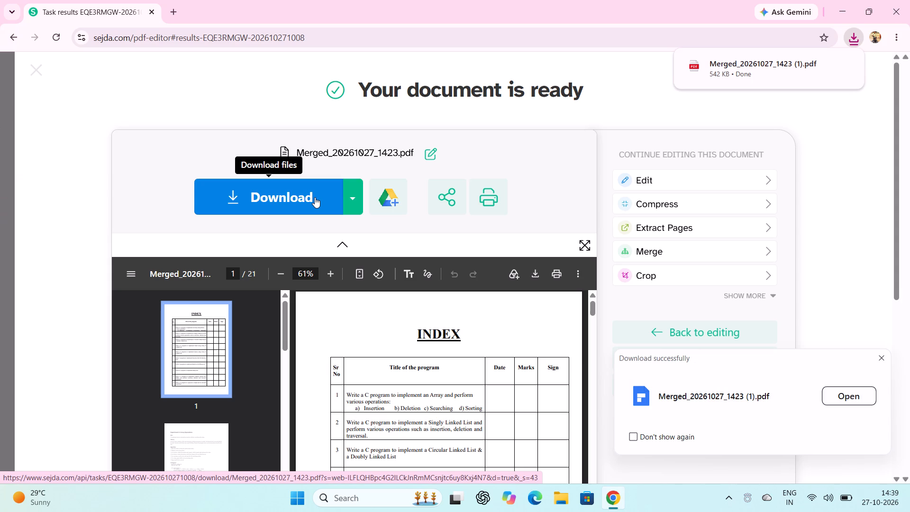
Open the downloaded Merged_20261027_1423 (1).pdf, check the "Submitted by:" entry on its last page, and close the browser.
click(707, 66)
scroll(620, 245, down, 3)
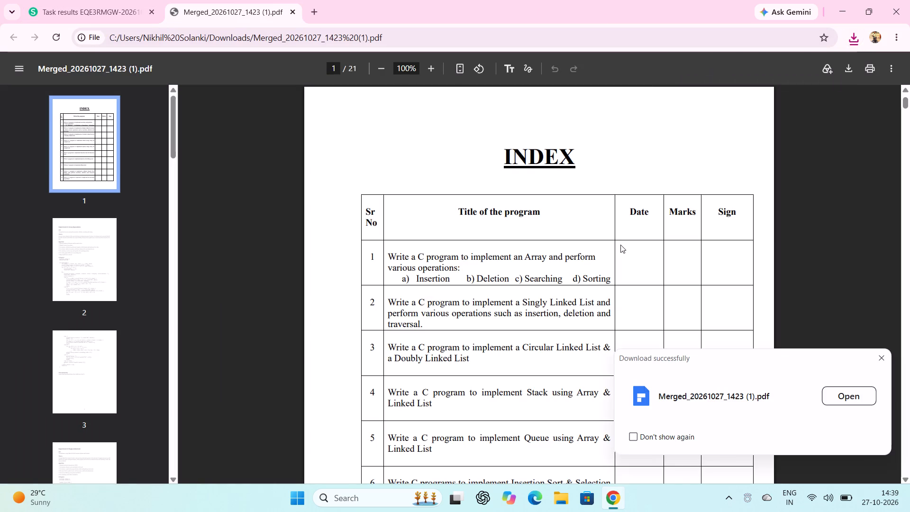
scroll(620, 245, down, 14)
scroll(620, 245, down, 11)
scroll(620, 245, down, 11)
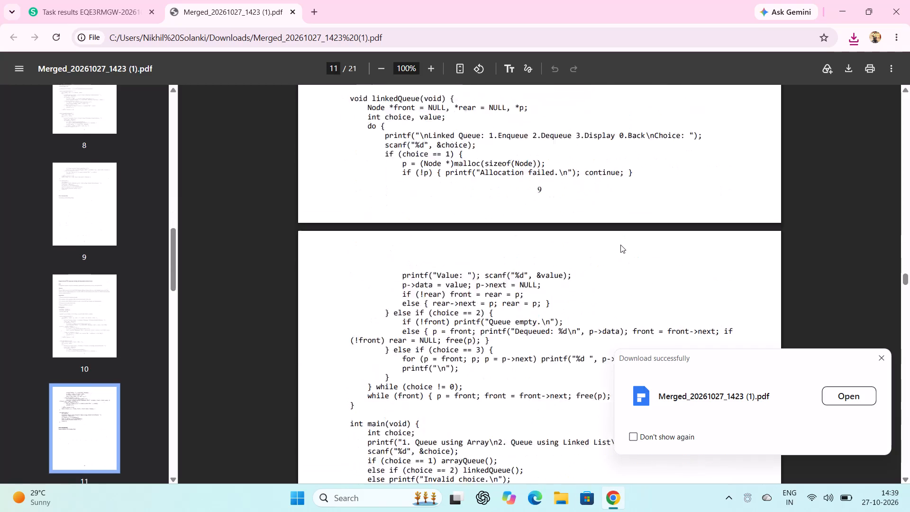
scroll(620, 245, down, 20)
scroll(620, 245, down, 10)
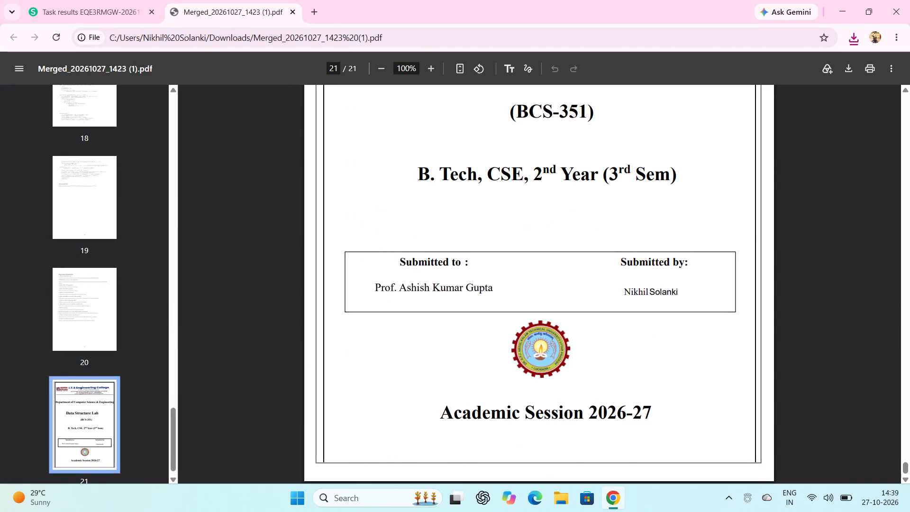
click(905, 14)
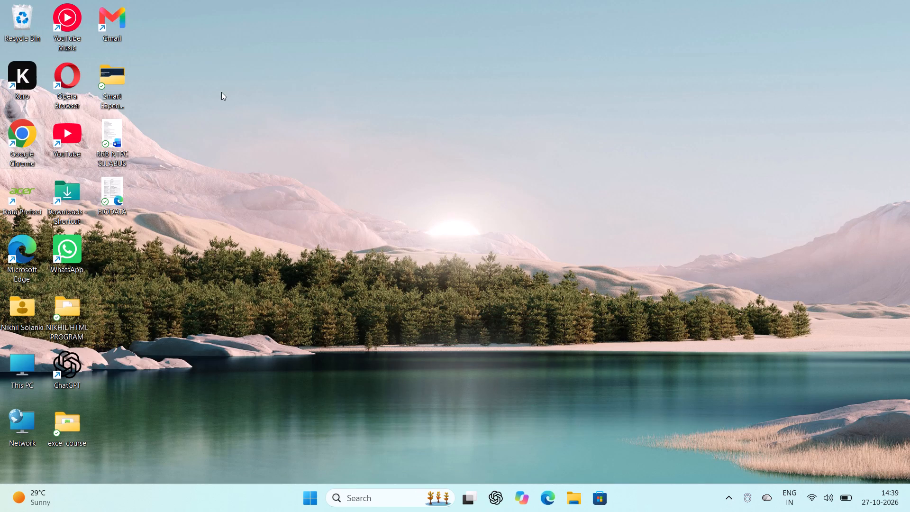
Switch to File Explorer, open the recent Merged_20261027_1423 PDF from Downloads and look through its pages.
click(575, 498)
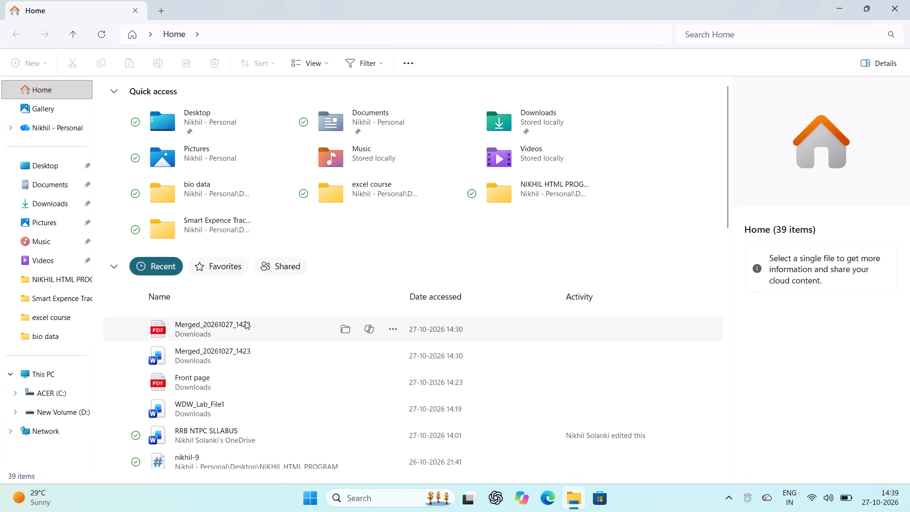
double_click(245, 321)
scroll(486, 347, down, 20)
scroll(486, 347, down, 1)
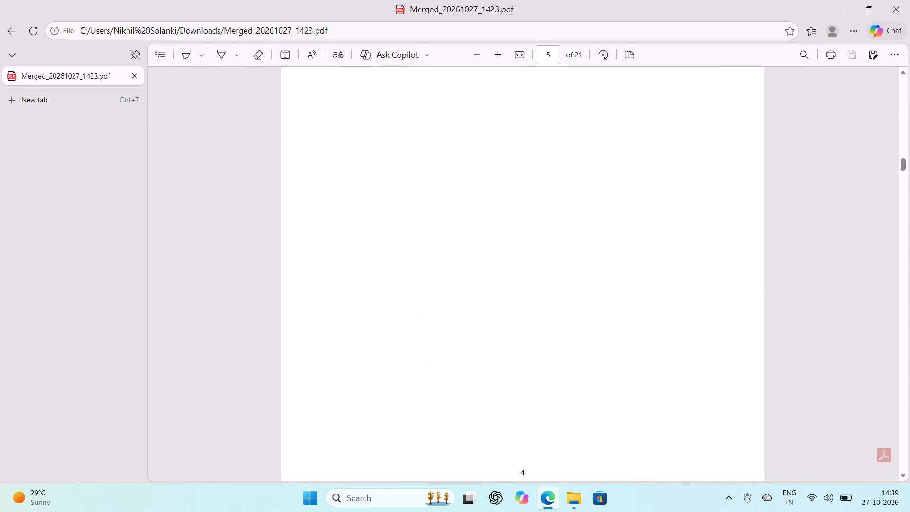
Check the "Submitted by:" name on the last page of Merged_20261027_1423.pdf in Microsoft Edge and close the file.
scroll(486, 347, down, 20)
scroll(486, 347, down, 11)
scroll(486, 347, down, 10)
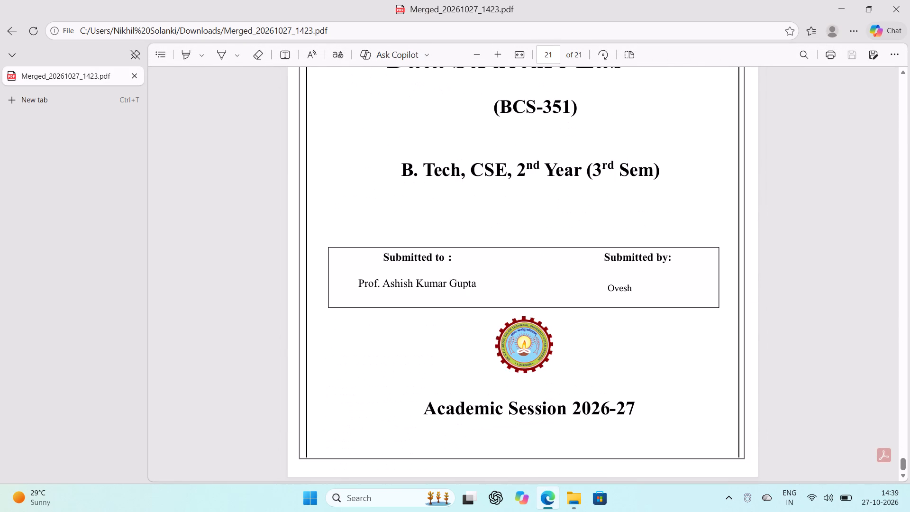
click(892, 17)
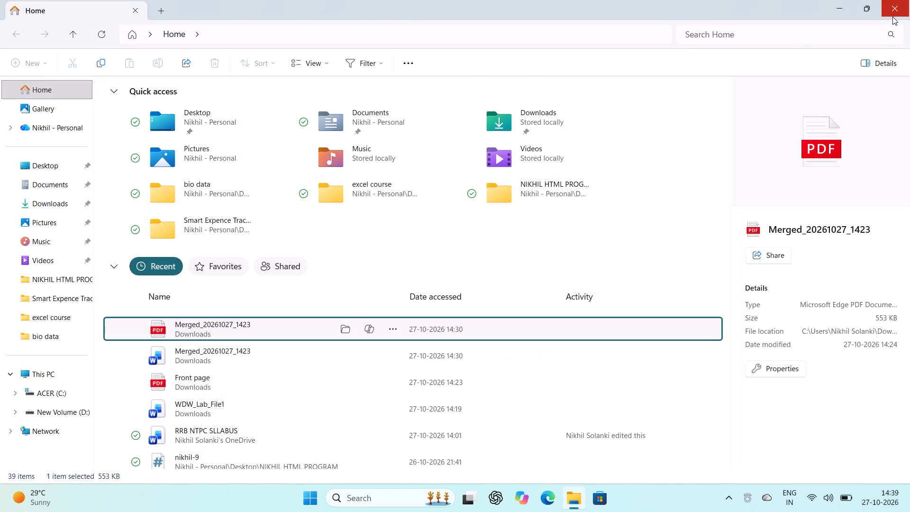
Open Merged_20261027_1423 (1) from Downloads in File Explorer, check the "Submitted by:" name on its last page, and close it.
scroll(217, 302, up, 4)
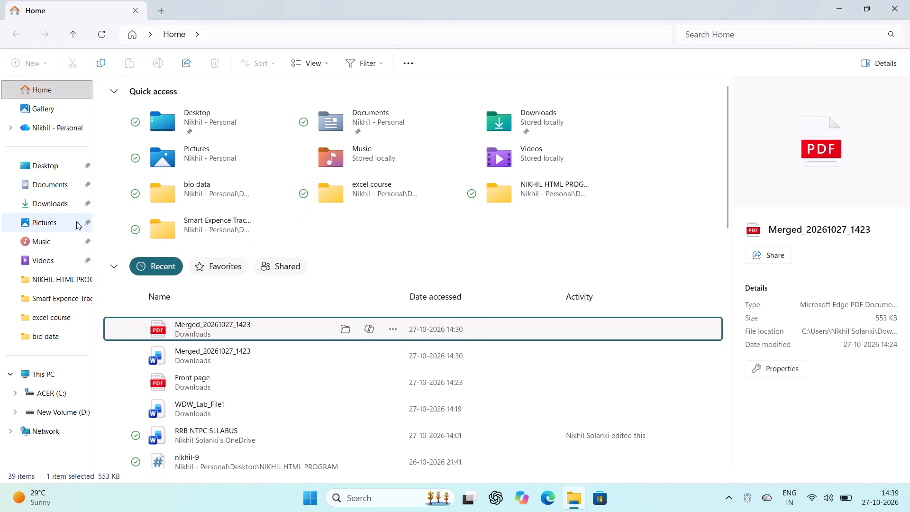
scroll(82, 238, down, 1)
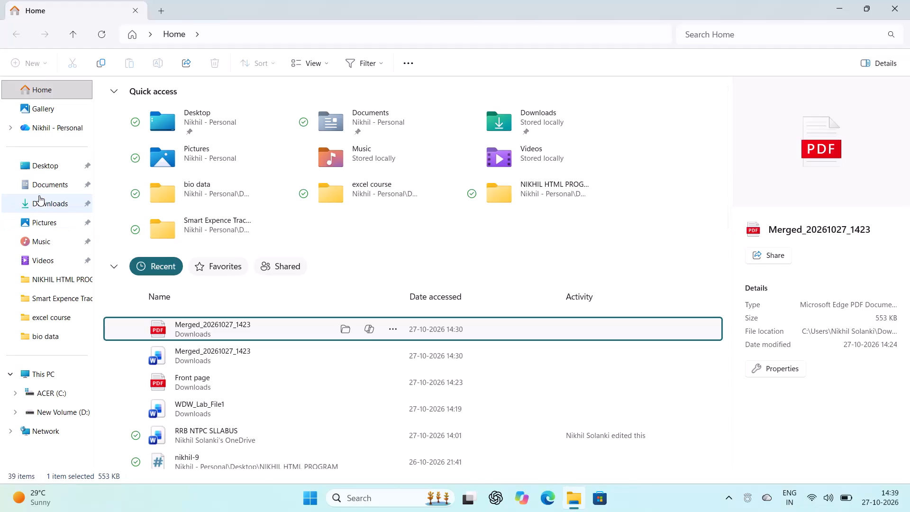
click(55, 211)
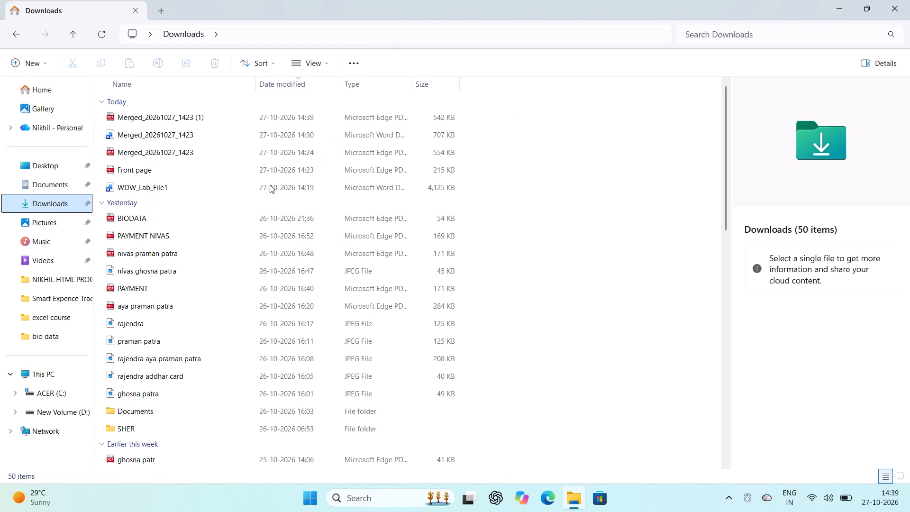
click(165, 121)
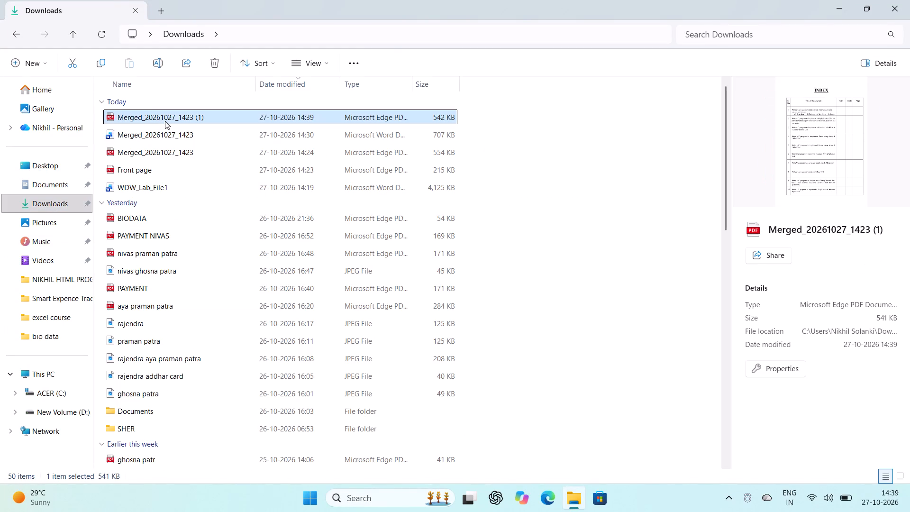
double_click(165, 121)
scroll(548, 278, down, 7)
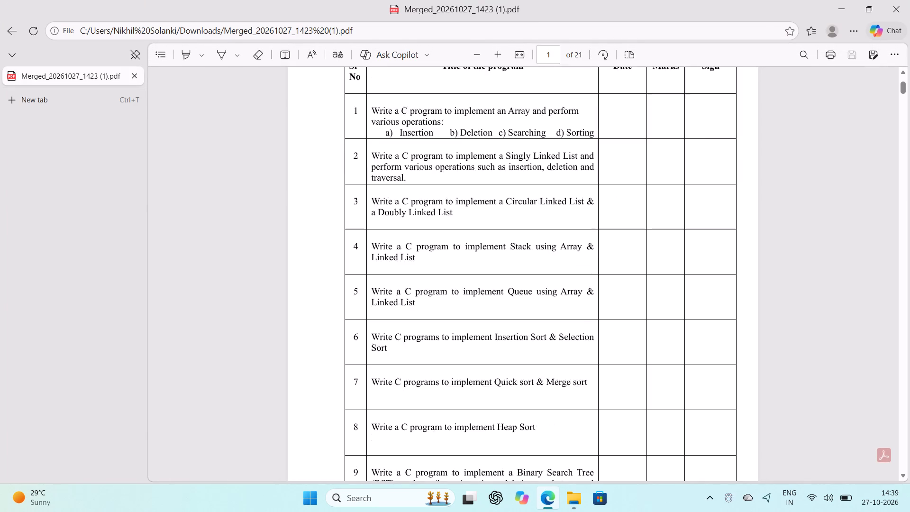
scroll(548, 278, down, 16)
scroll(548, 278, down, 10)
scroll(548, 278, down, 11)
scroll(548, 278, down, 11)
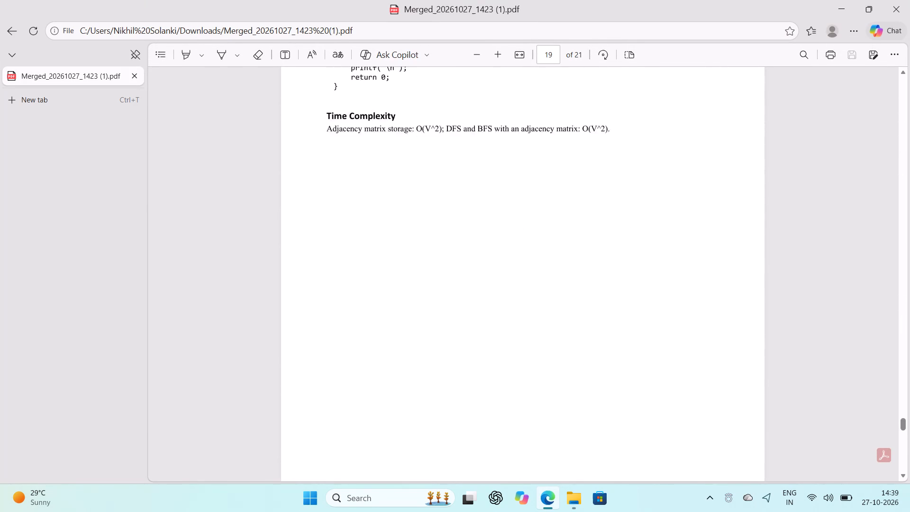
scroll(548, 278, down, 8)
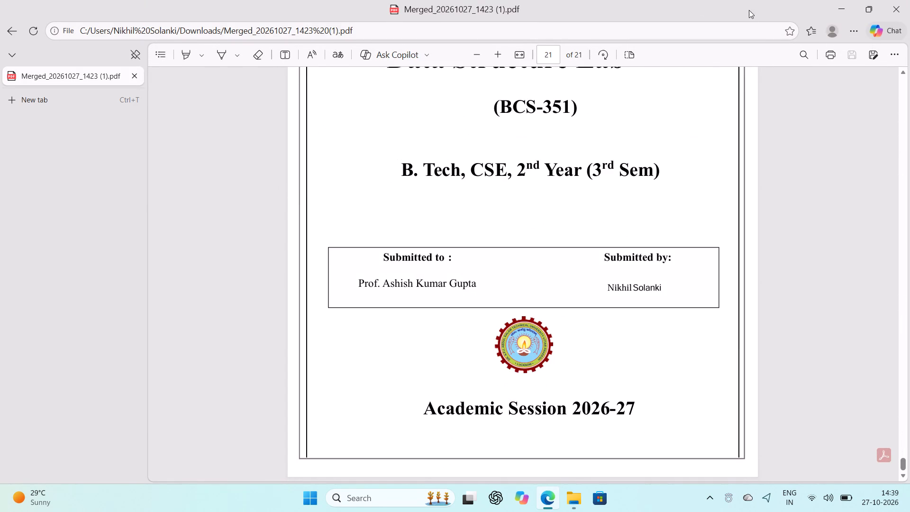
click(909, 7)
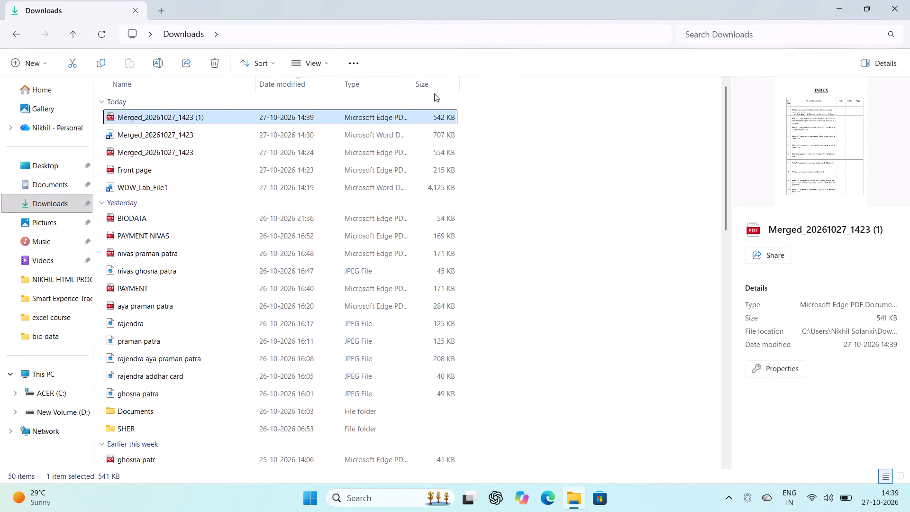
Share Merged_20261027_1423 (1).pdf from the Downloads folder through WhatsApp.
click(187, 62)
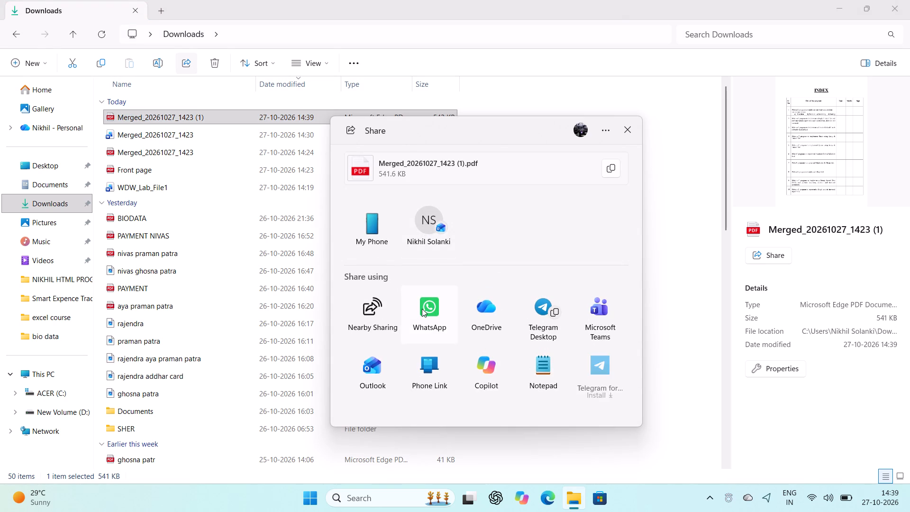
click(422, 309)
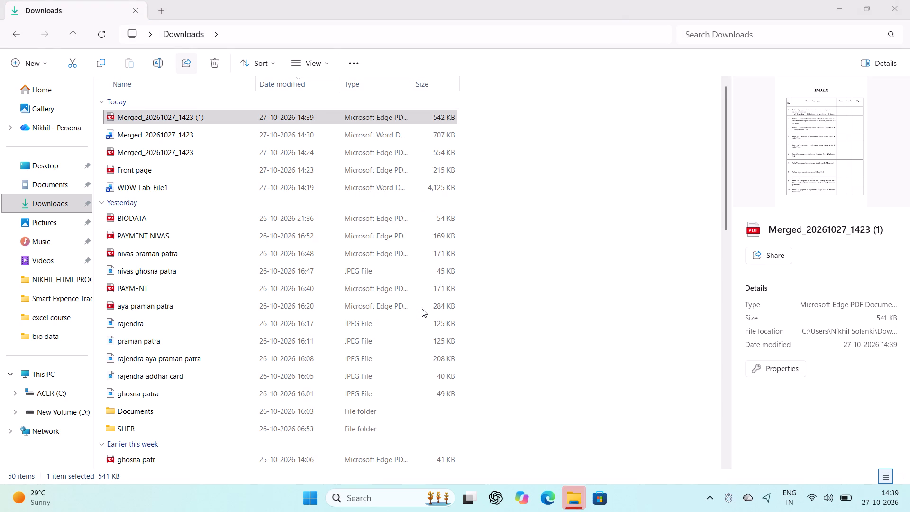